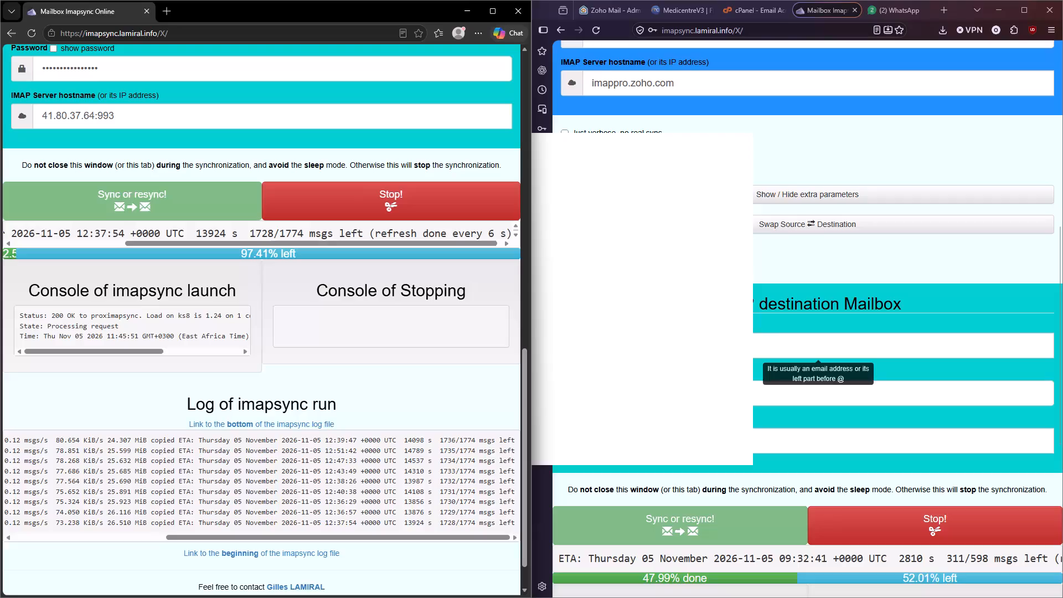
Check the progress and log sections of the two running mailbox syncs in both browser windows.
left_click(865, 146)
scroll(865, 146, "down", 1)
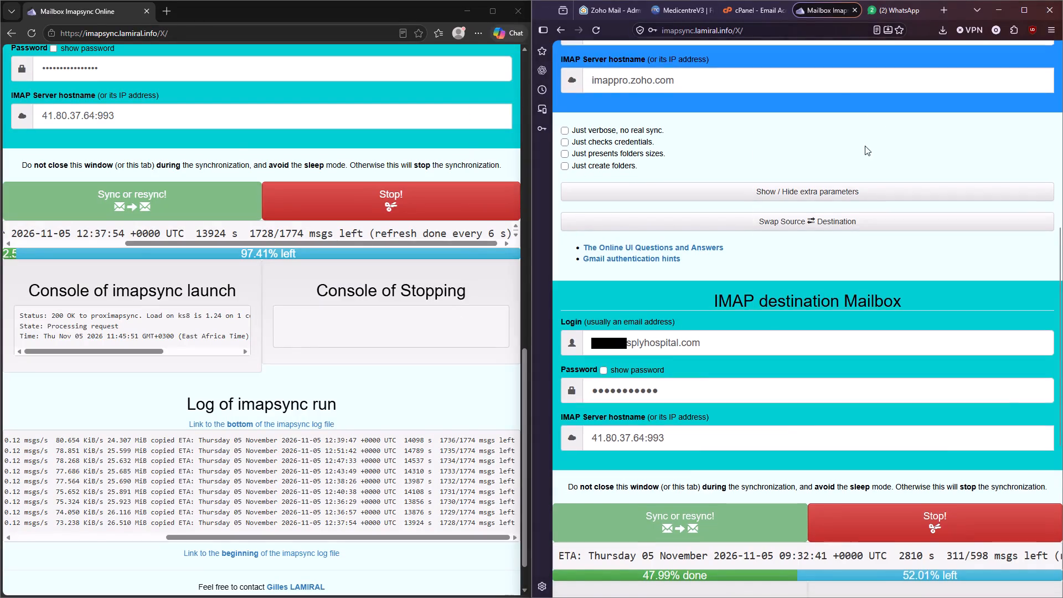
scroll(865, 146, "down", 2)
scroll(844, 380, "down", 1)
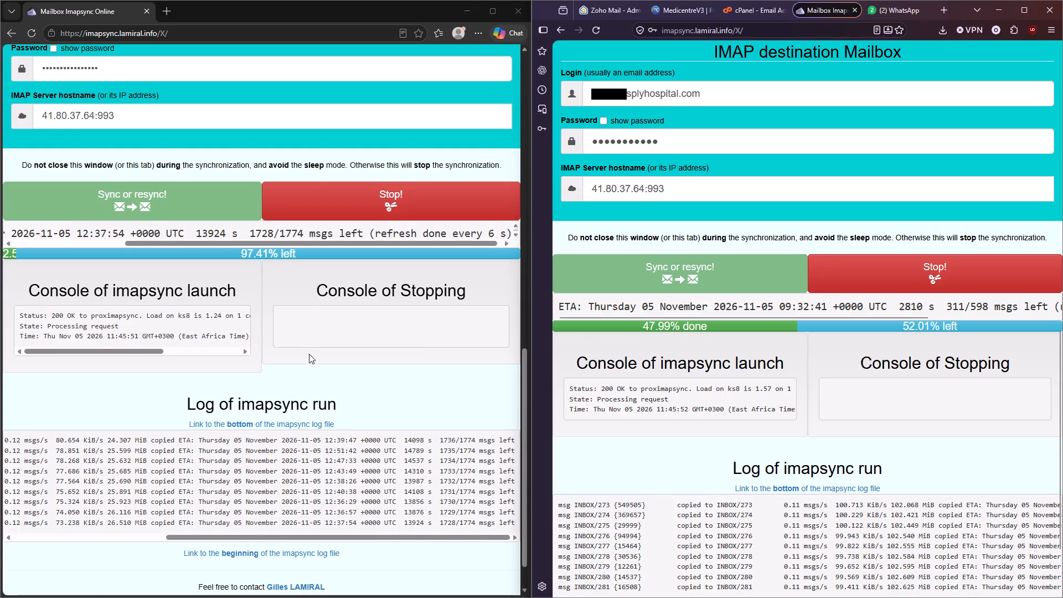
scroll(309, 354, "down", 2)
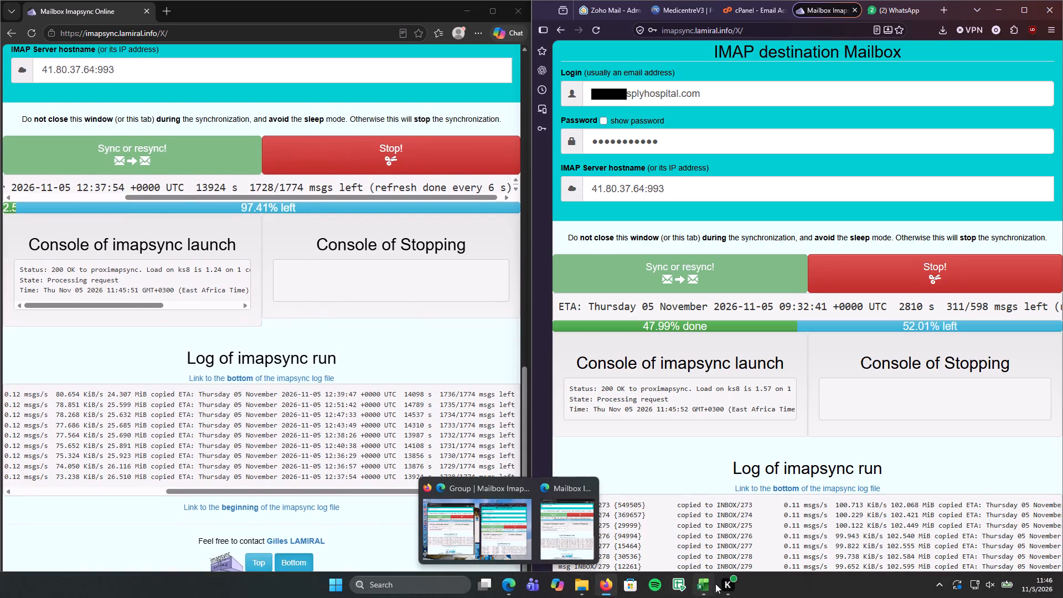
Switch to File Explorer and open the inner imapsync_2.314 folder inside the extracted imapsync_2.314 folder in Downloads.
left_click(582, 590)
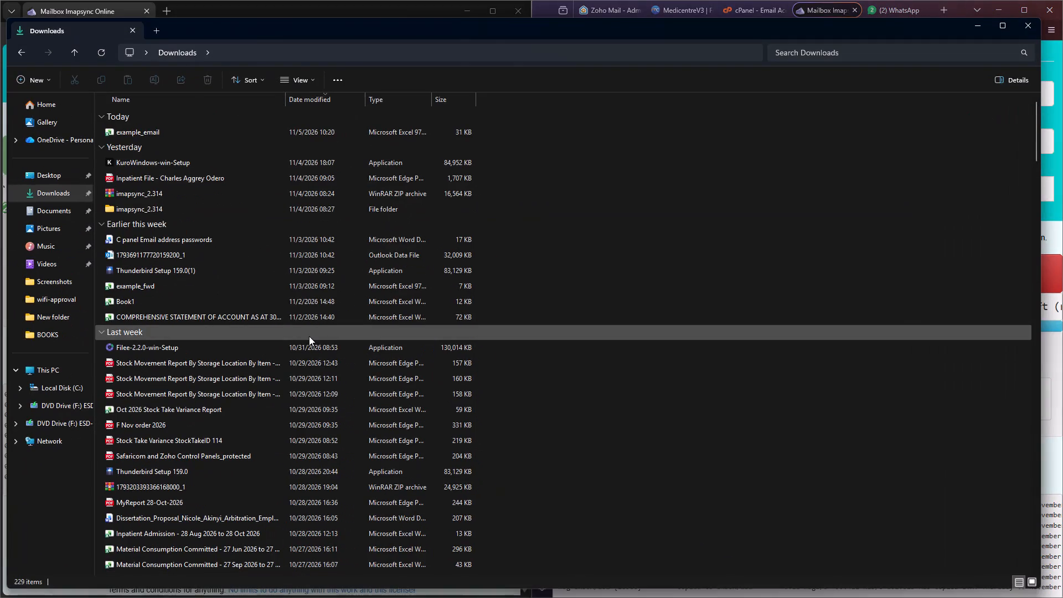
double_click(218, 205)
double_click(157, 133)
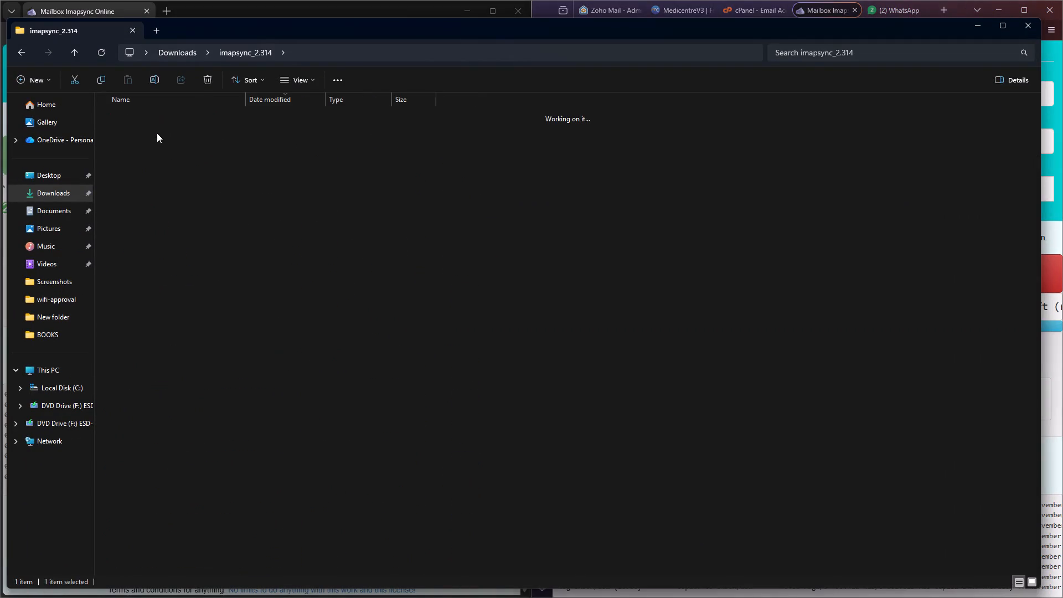
Run the imapsync application, allowing it past Windows SmartScreen, and move its console window toward the middle of the desktop.
double_click(184, 223)
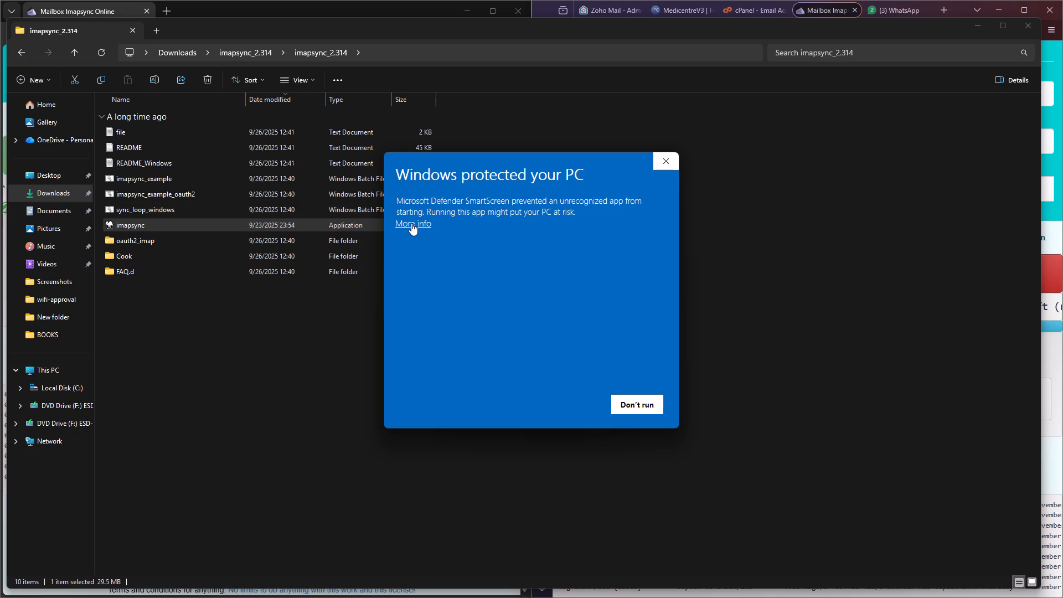
left_click(411, 223)
left_click(563, 396)
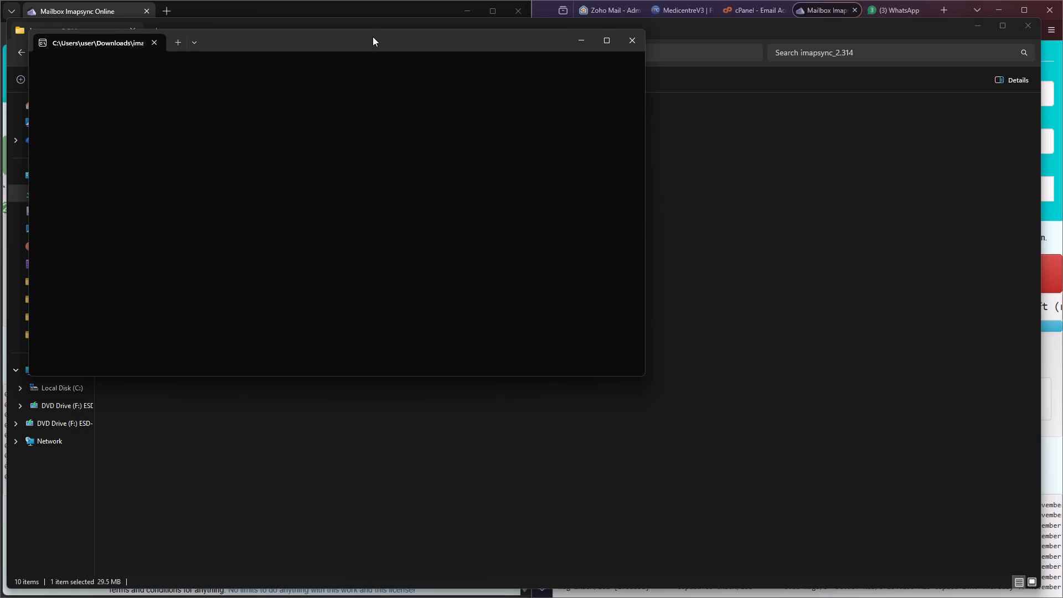
left_click_drag(373, 37, 546, 118)
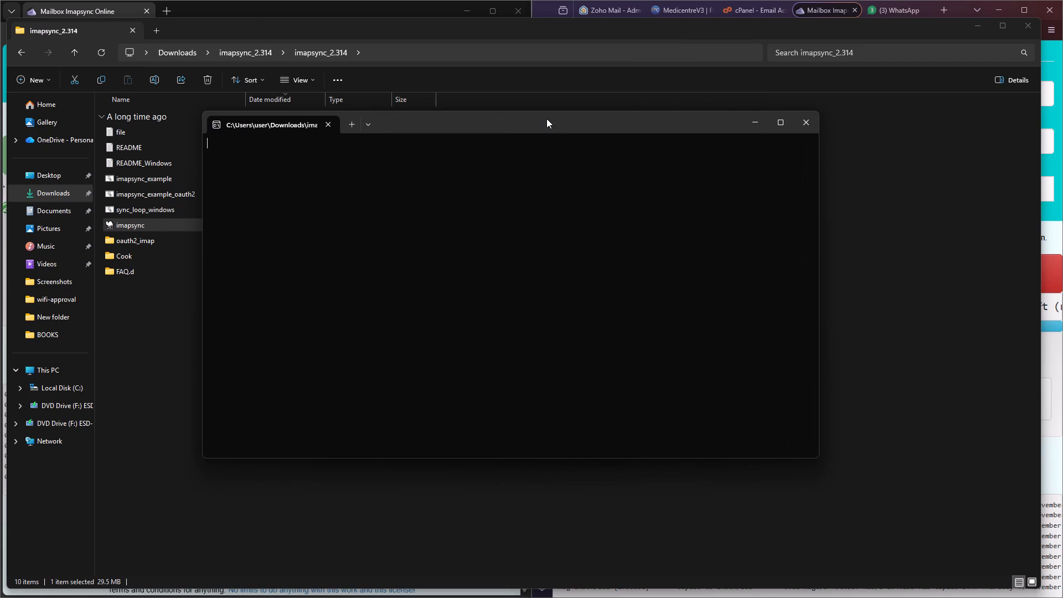
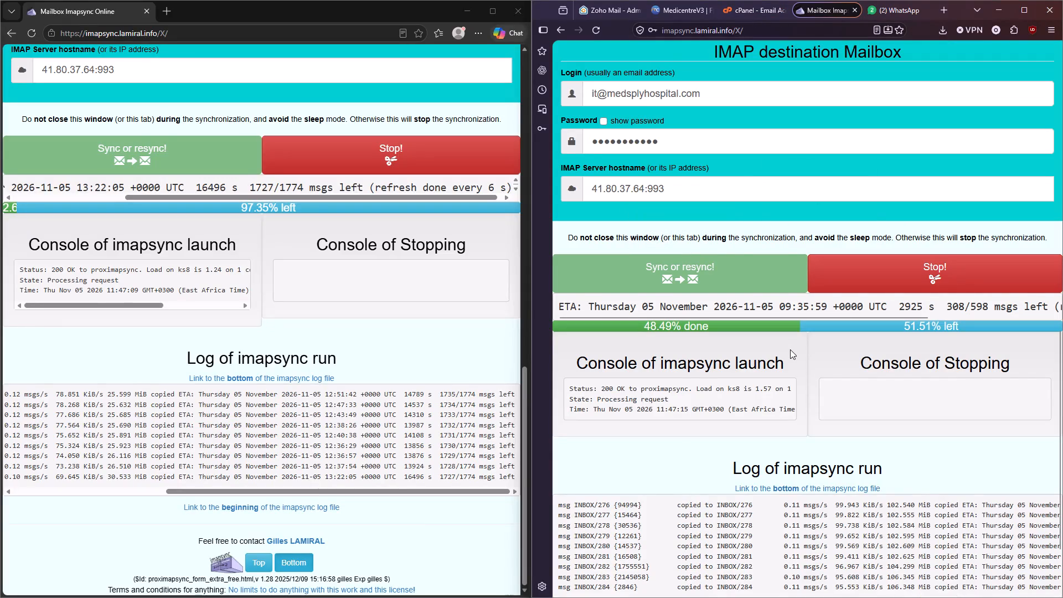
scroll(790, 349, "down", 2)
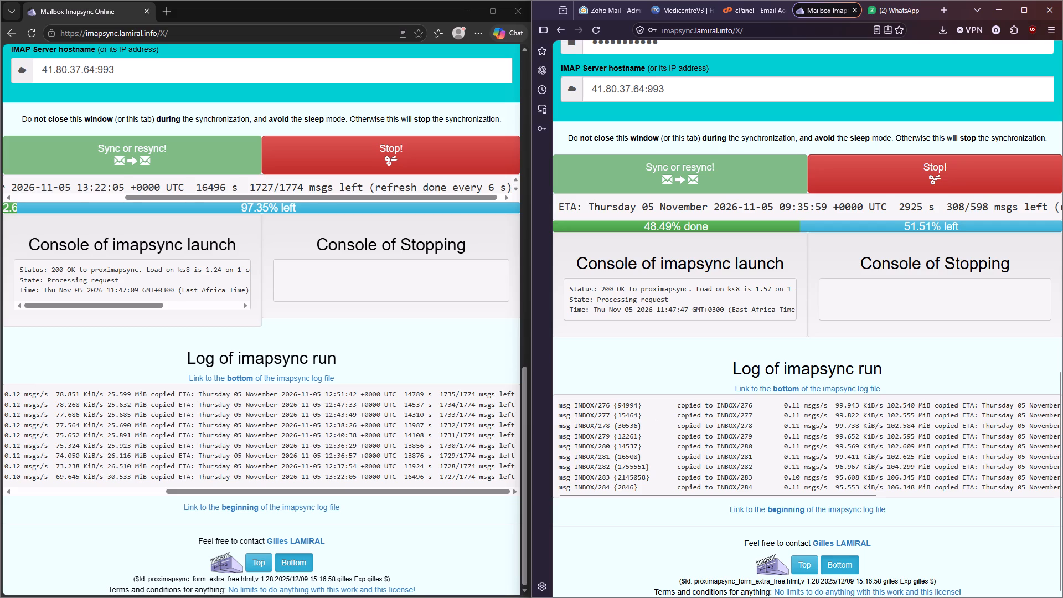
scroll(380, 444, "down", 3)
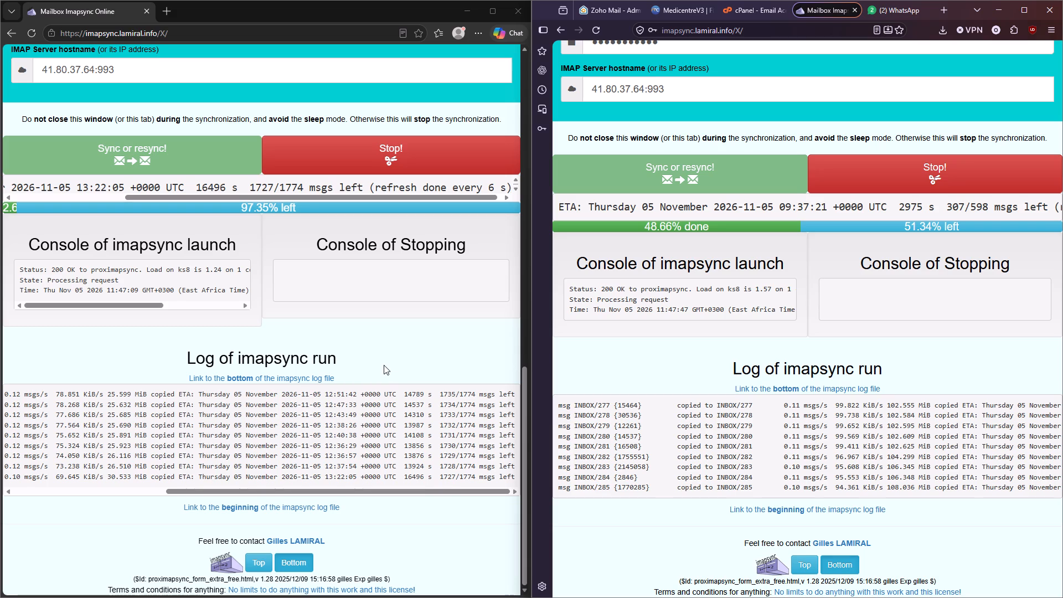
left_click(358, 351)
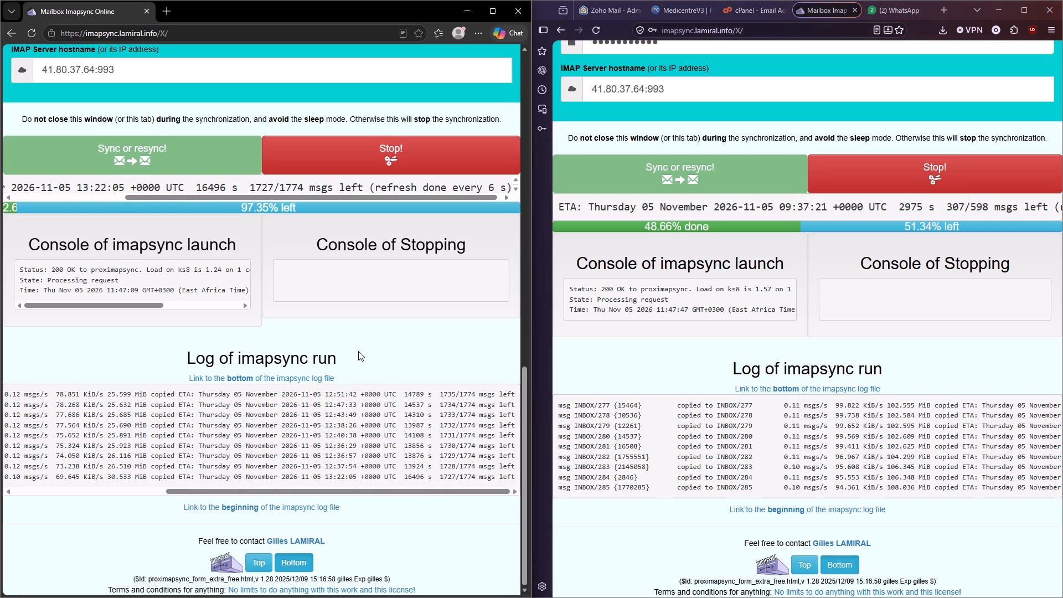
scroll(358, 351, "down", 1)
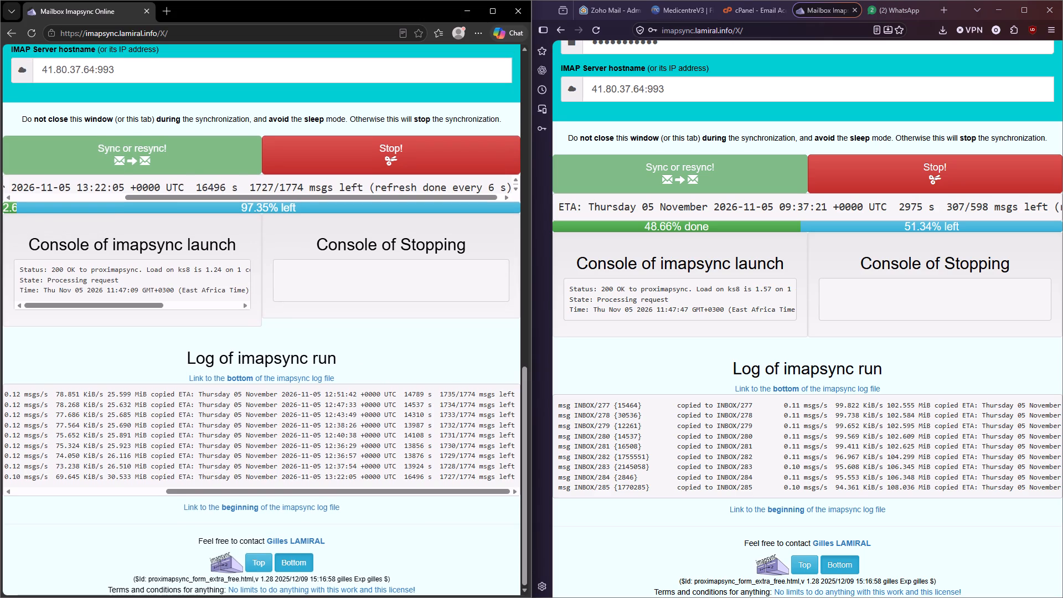
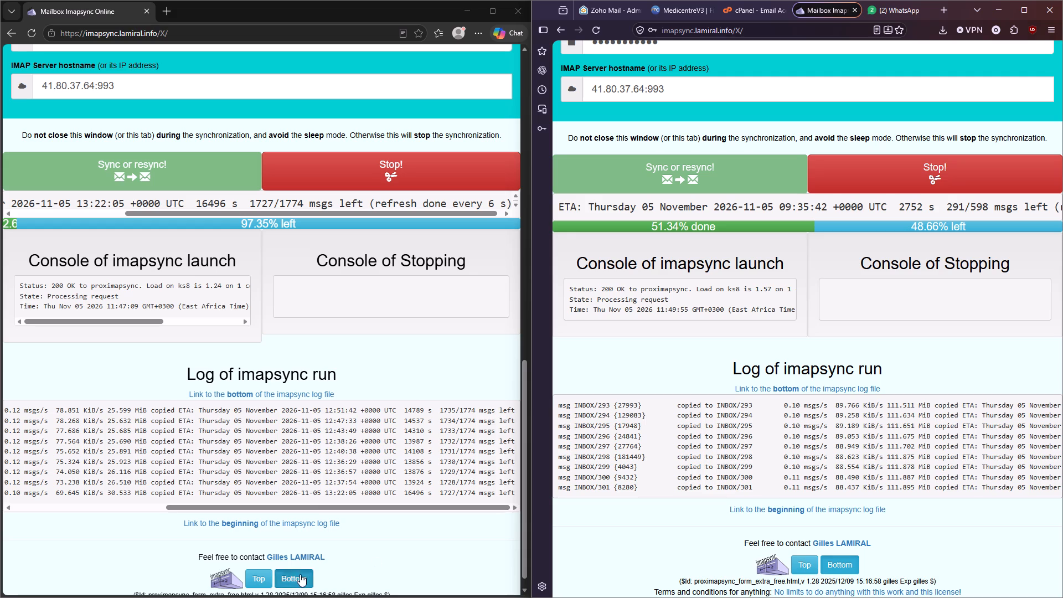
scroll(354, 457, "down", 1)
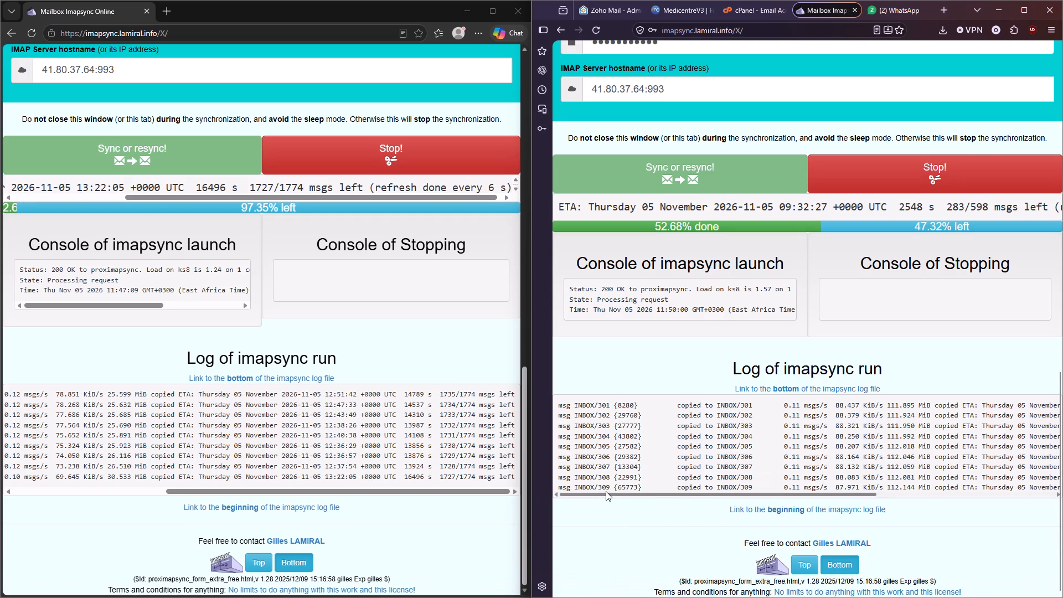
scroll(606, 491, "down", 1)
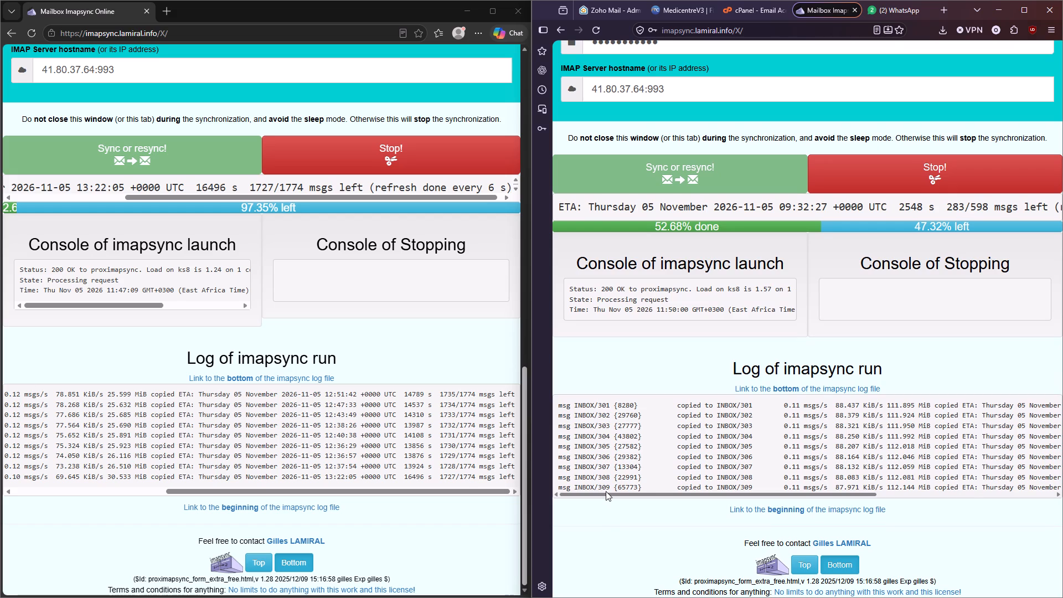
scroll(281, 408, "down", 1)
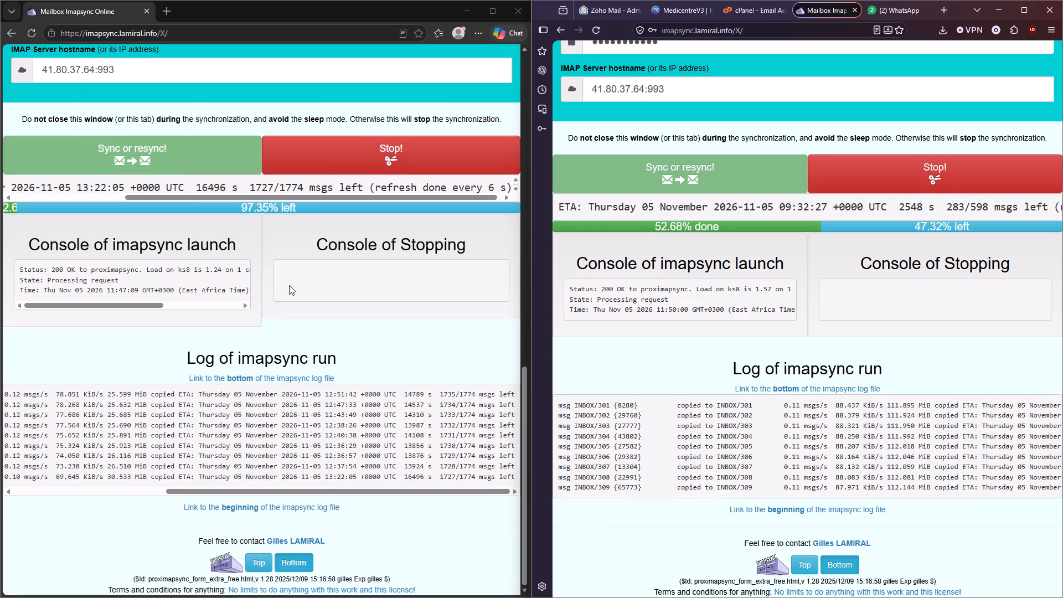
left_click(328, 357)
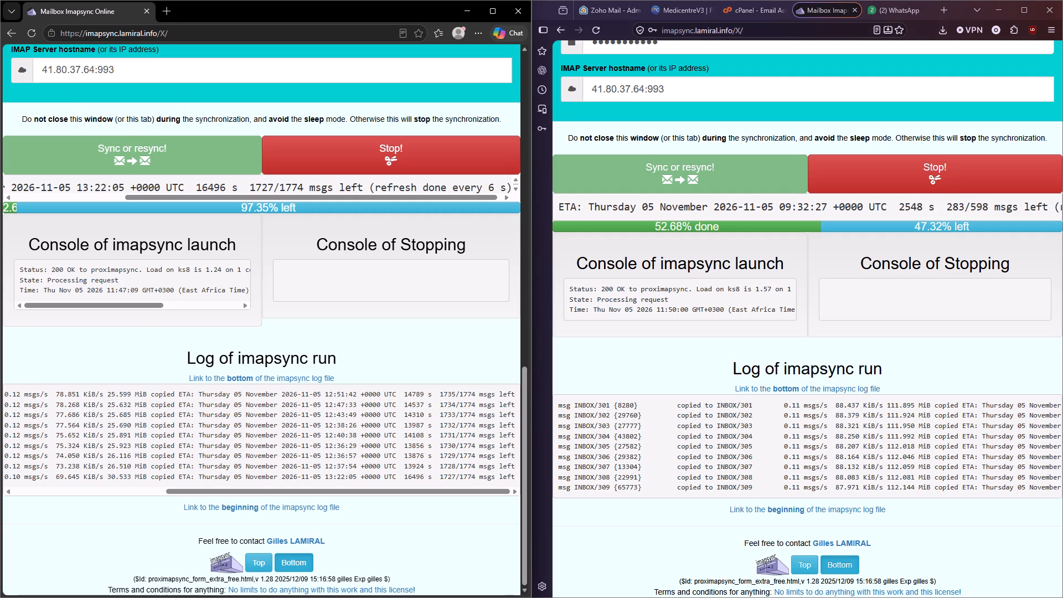
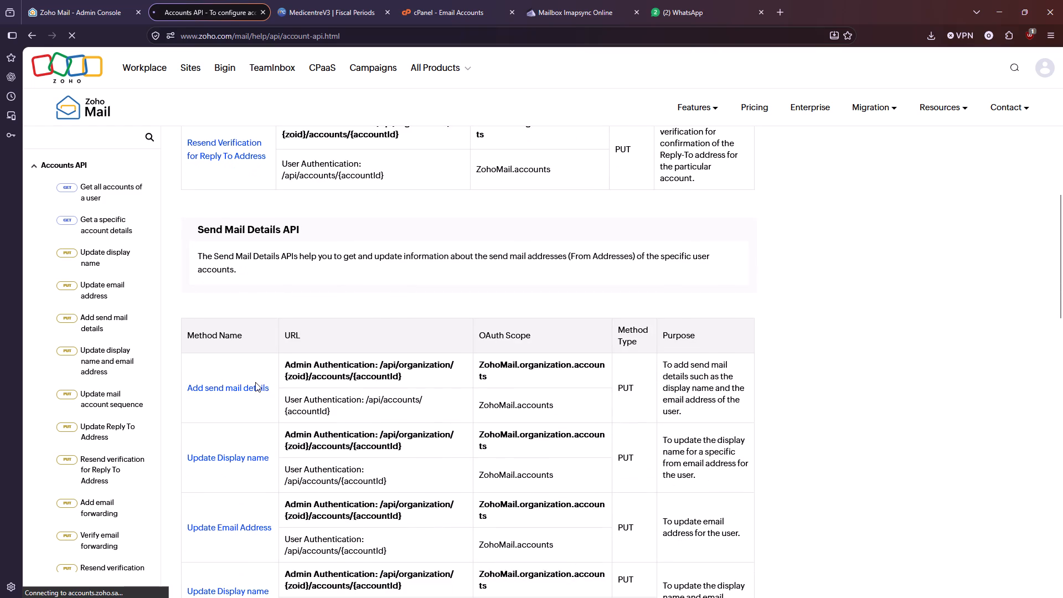
Review the Zoho Mail Accounts API method tables, from User Account to Vacation Reply, and the documentation's list of other API categories.
scroll(255, 382, "down", 1)
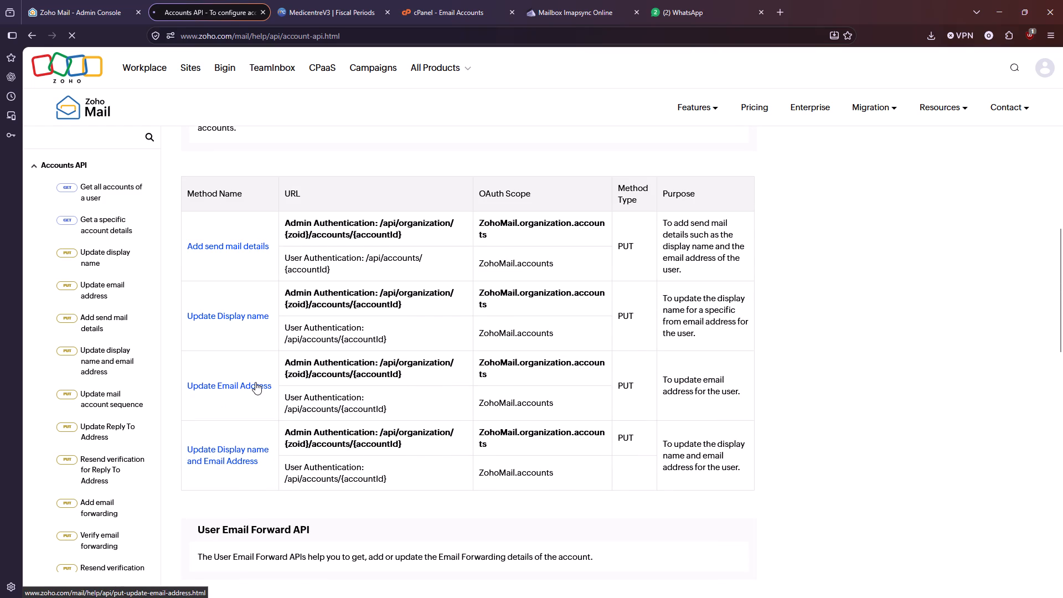
scroll(255, 382, "down", 7)
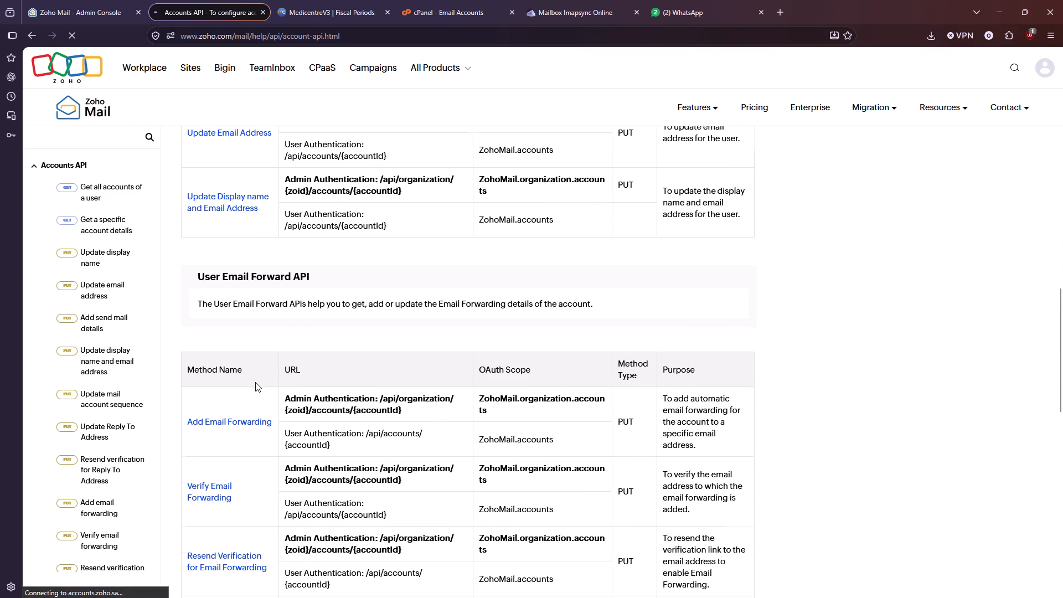
scroll(255, 382, "down", 3)
scroll(255, 382, "up", 10)
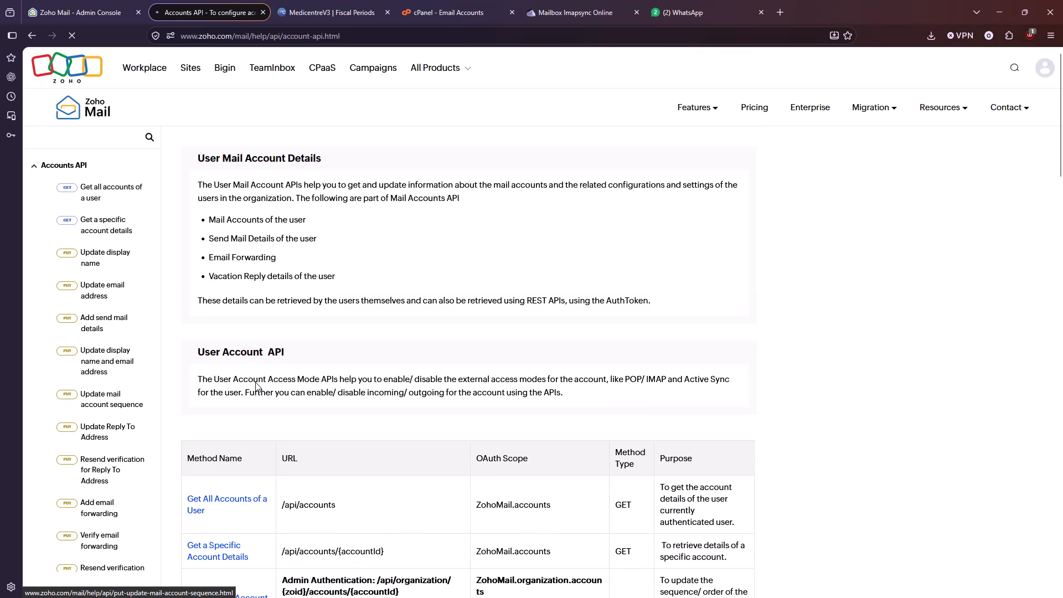
scroll(255, 382, "up", 2)
scroll(255, 382, "down", 4)
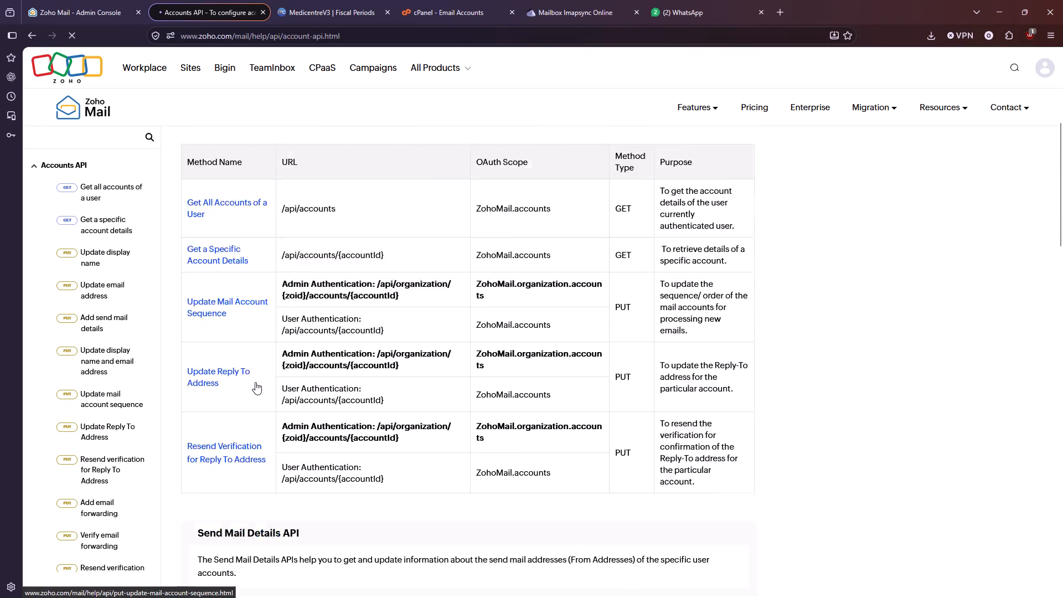
scroll(255, 382, "down", 14)
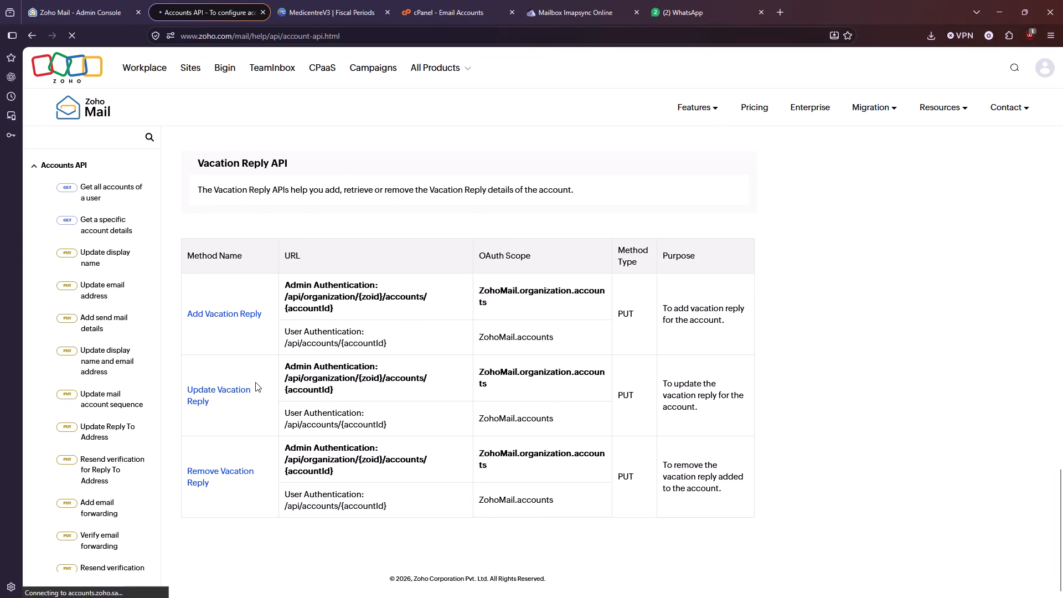
scroll(255, 382, "down", 4)
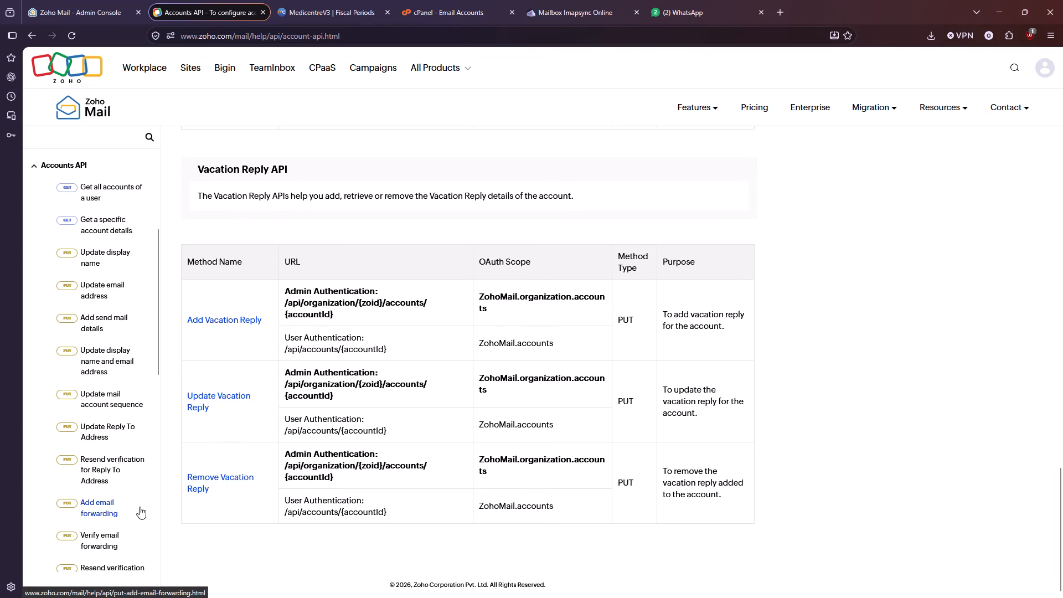
scroll(140, 507, "down", 7)
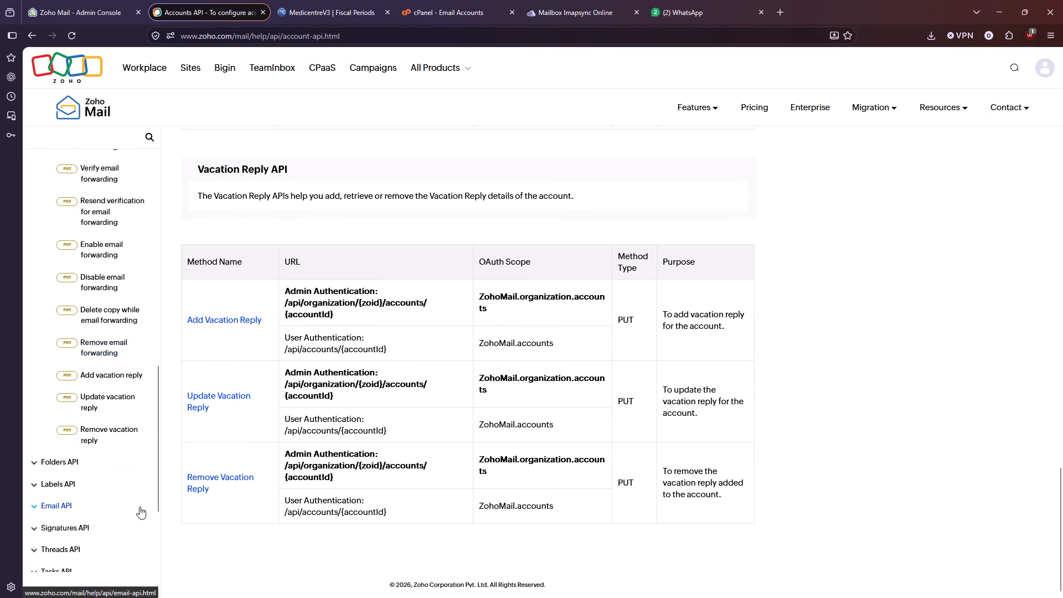
scroll(140, 507, "down", 6)
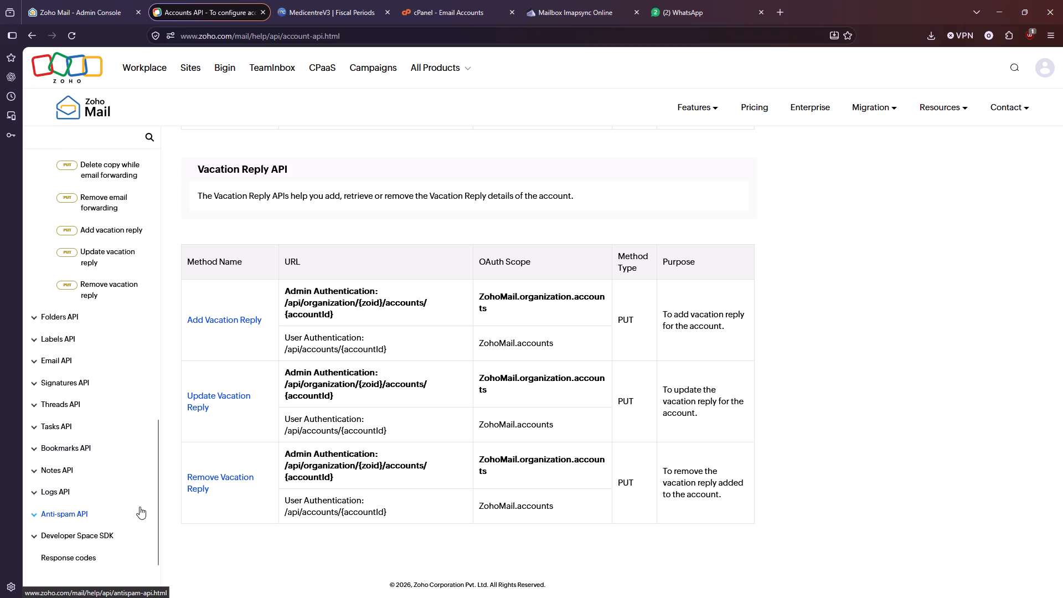
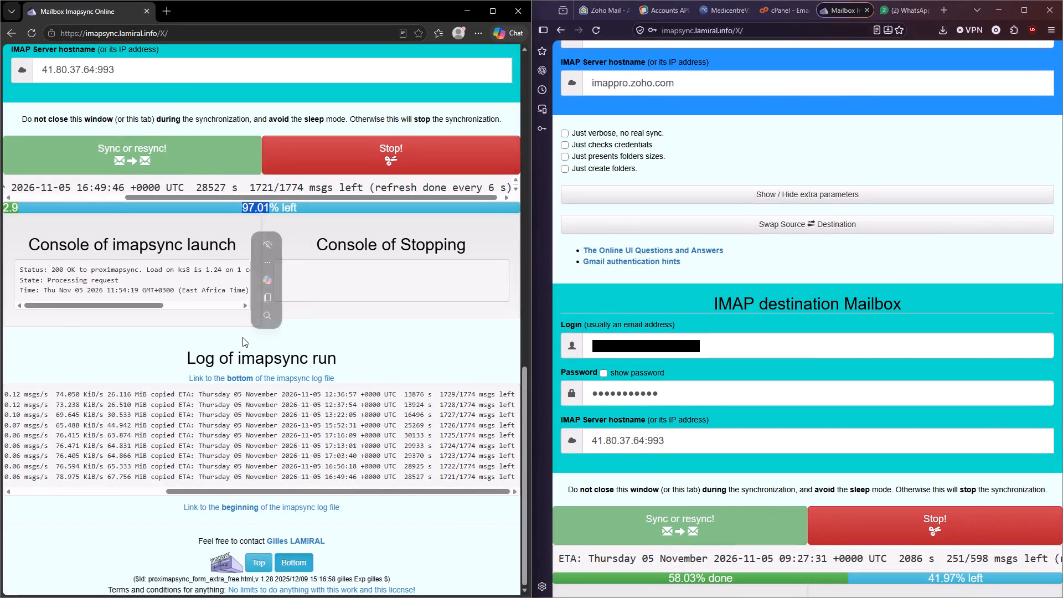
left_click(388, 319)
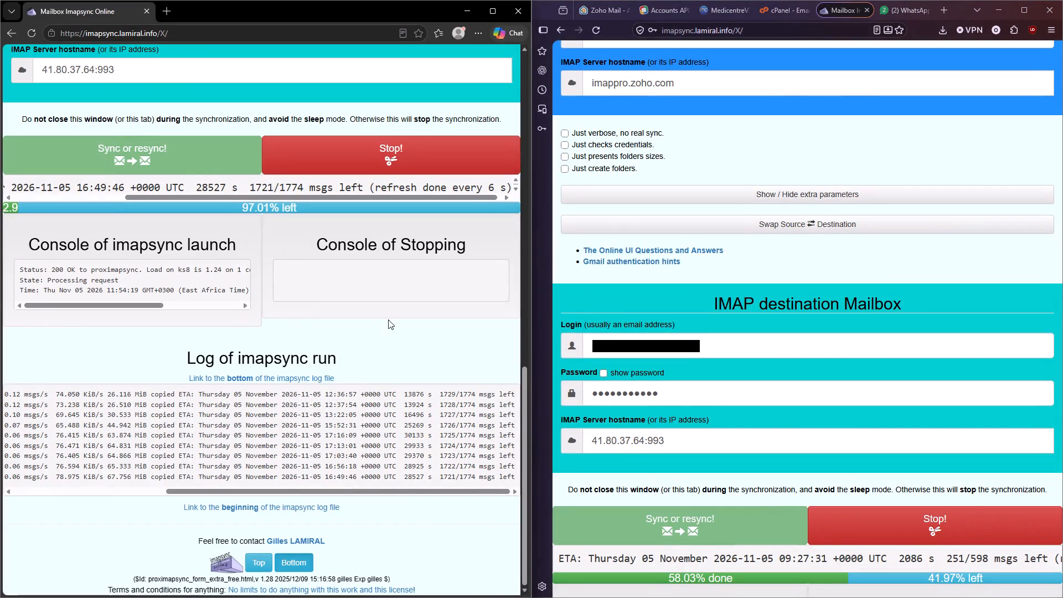
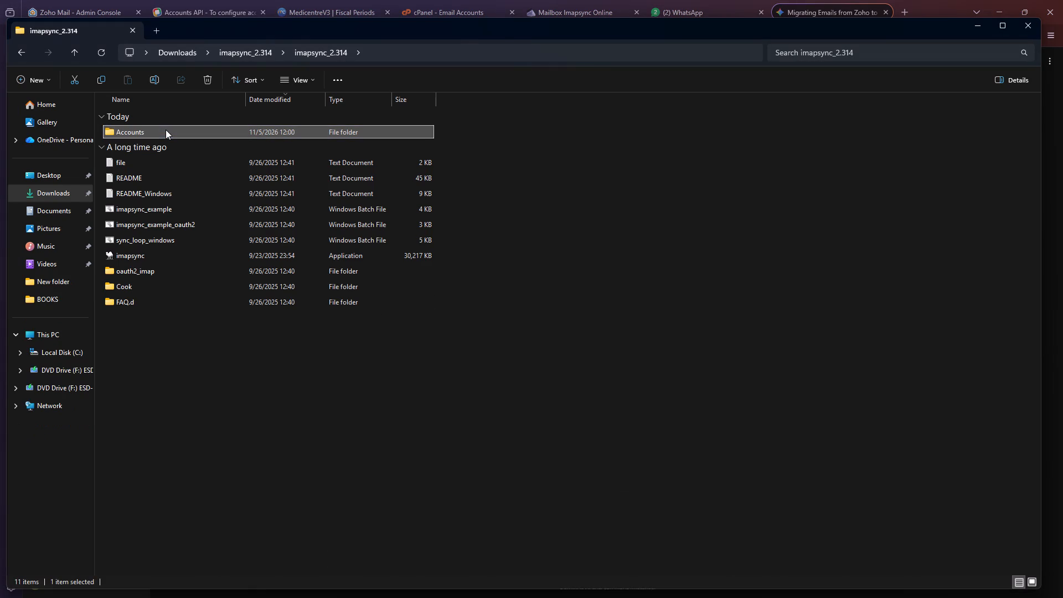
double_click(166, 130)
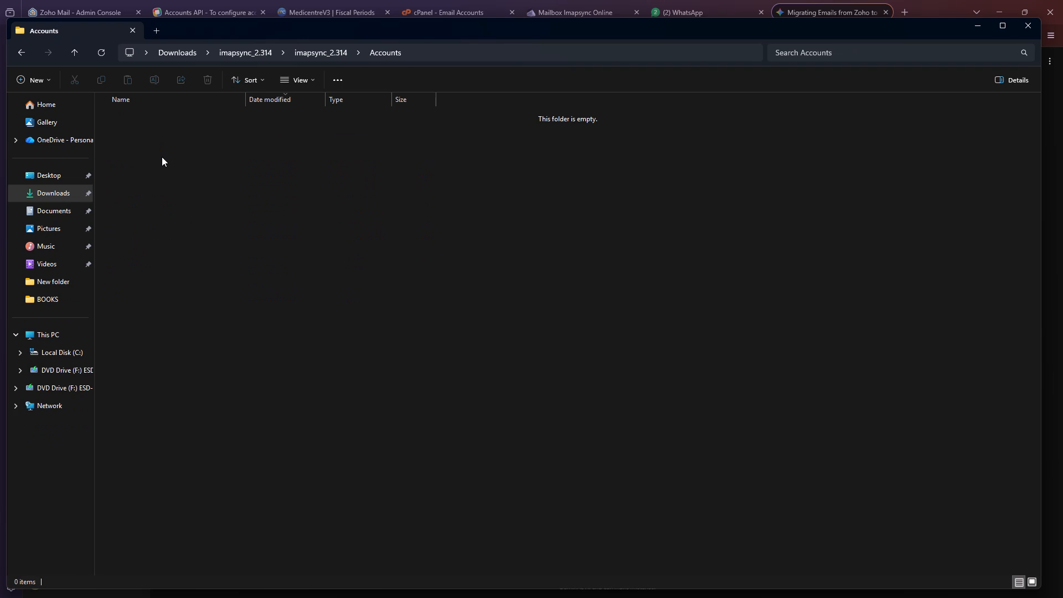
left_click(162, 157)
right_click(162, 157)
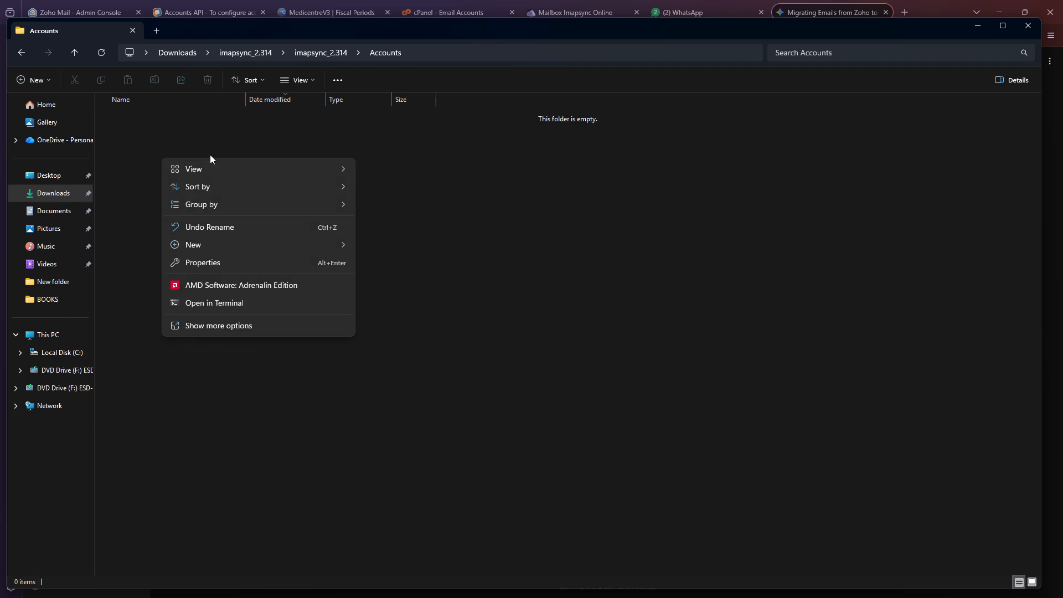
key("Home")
Return to the inner imapsync_2.314 folder and permanently delete the Accounts folder.
key("BackSpace")
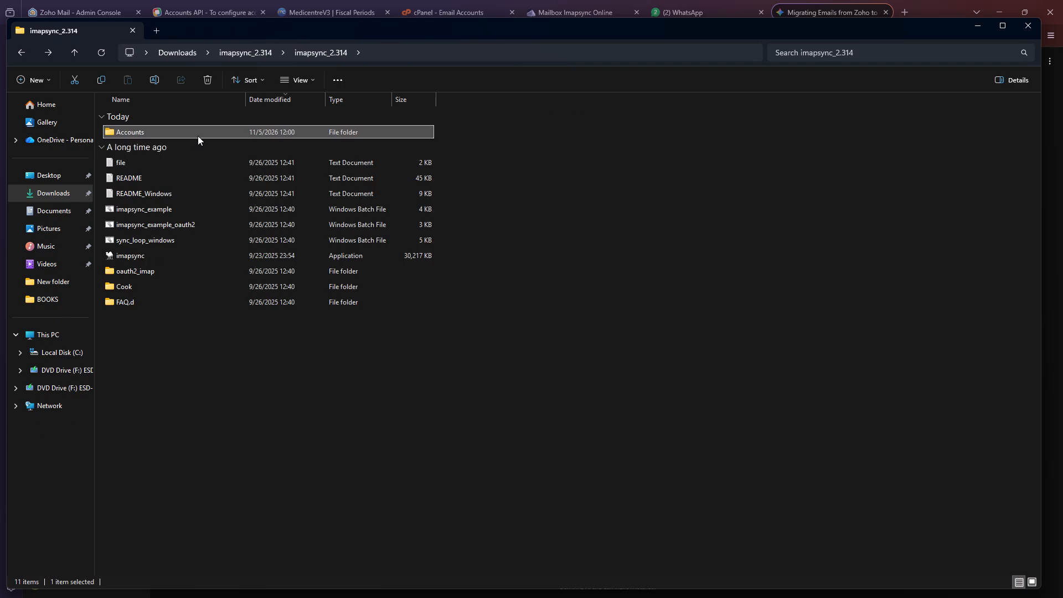
key("shift+Delete")
key("Return")
Create a text document named accounts.txt in the inner imapsync_2.314 folder and open it for editing.
left_click(223, 313)
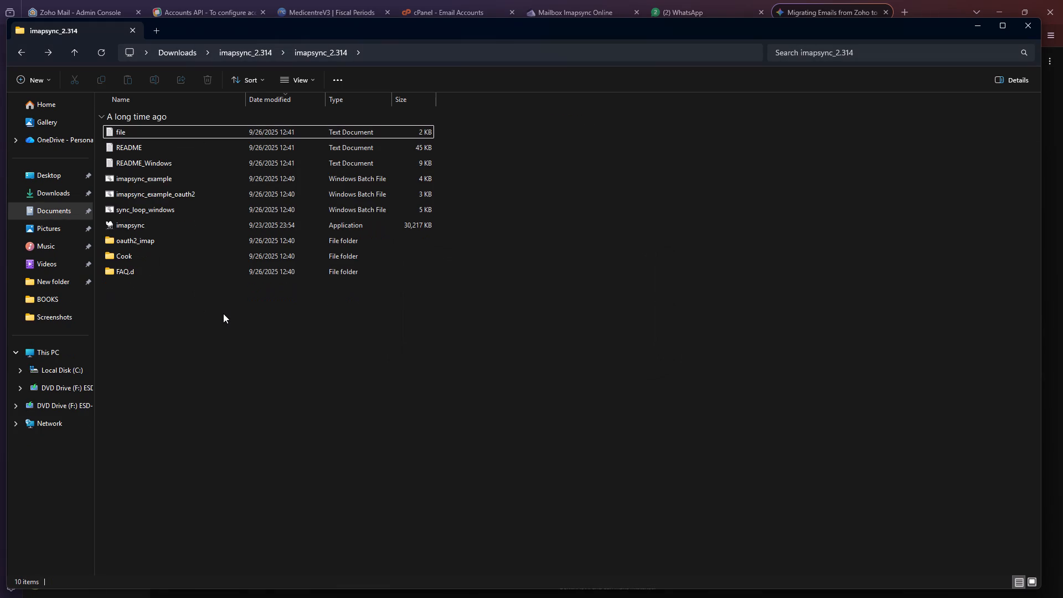
right_click(223, 313)
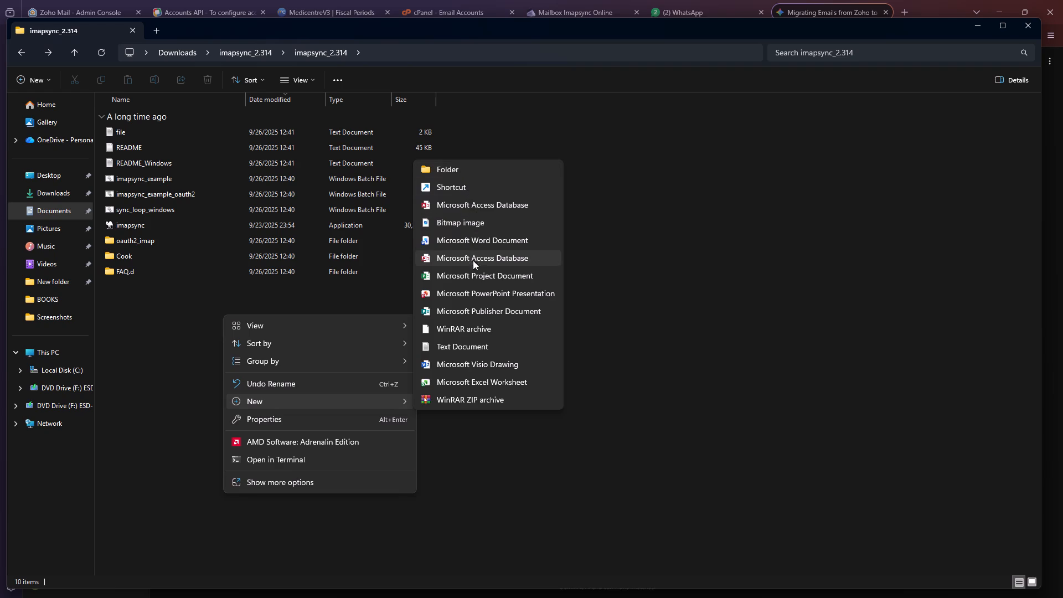
left_click(481, 342)
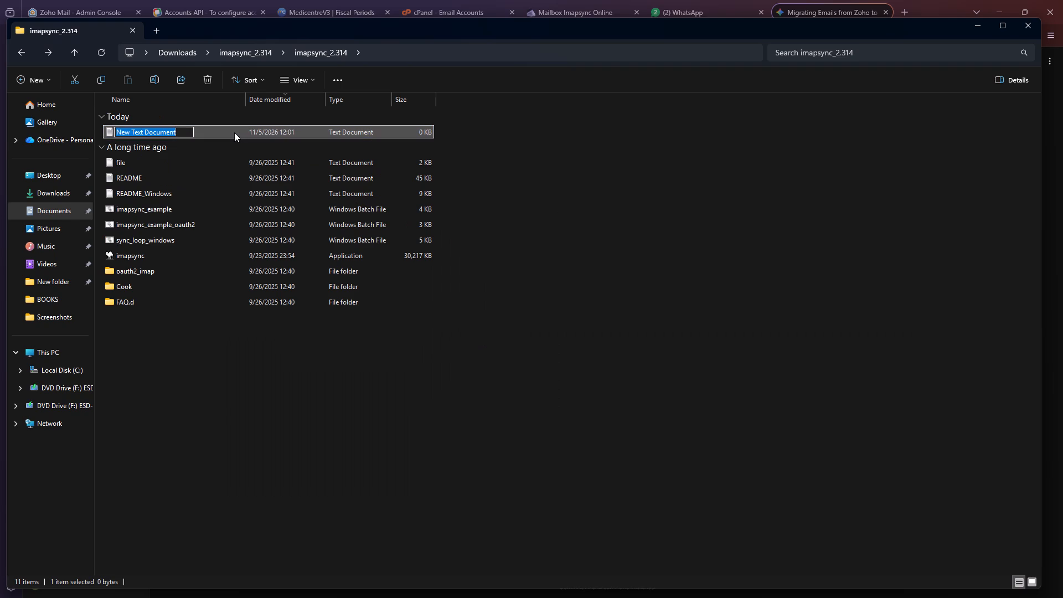
type("accounts.txt")
key("Return")
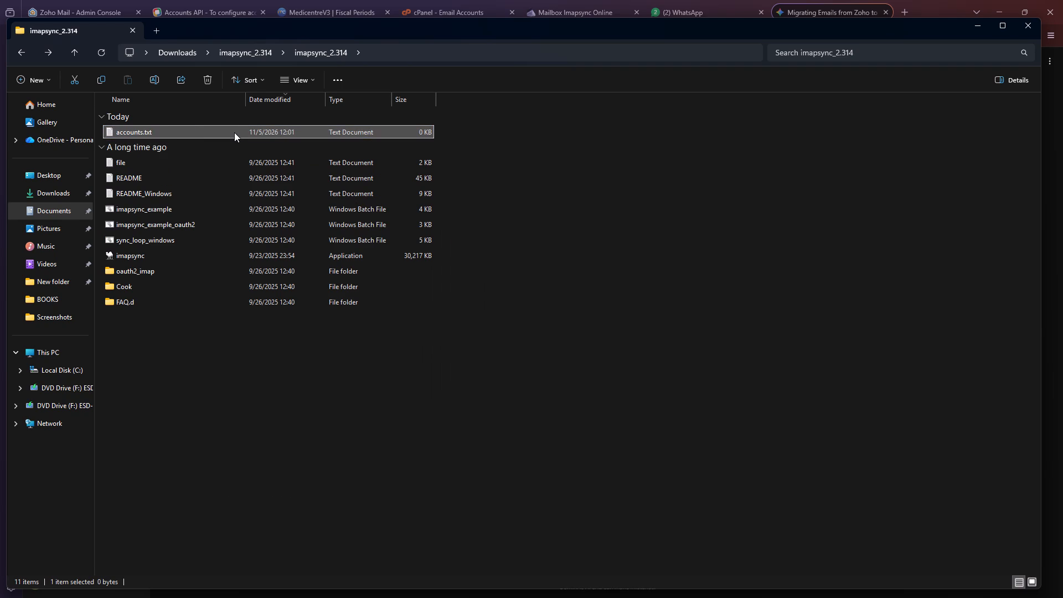
double_click(234, 130)
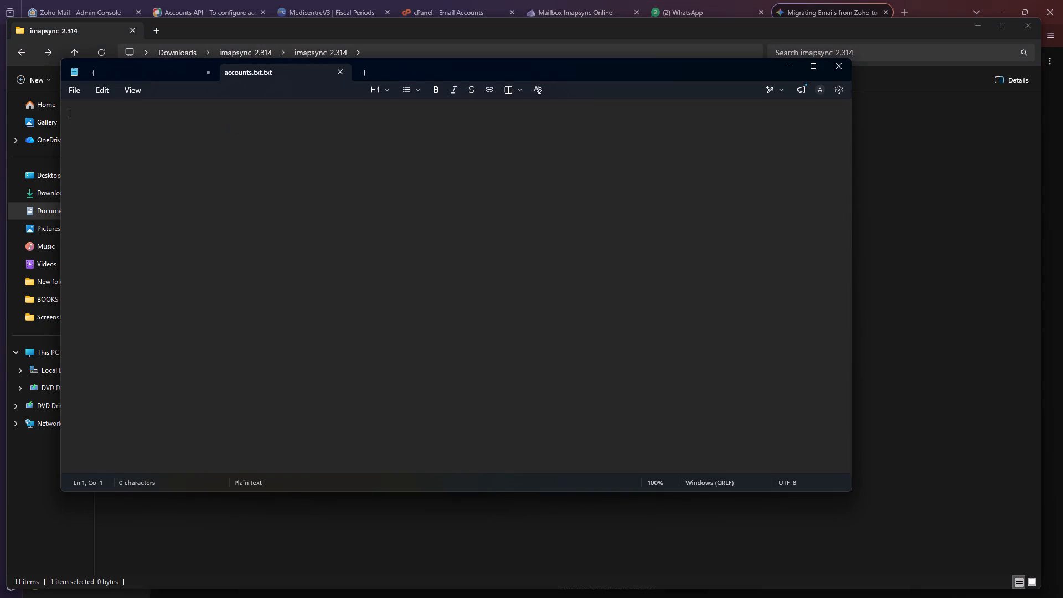
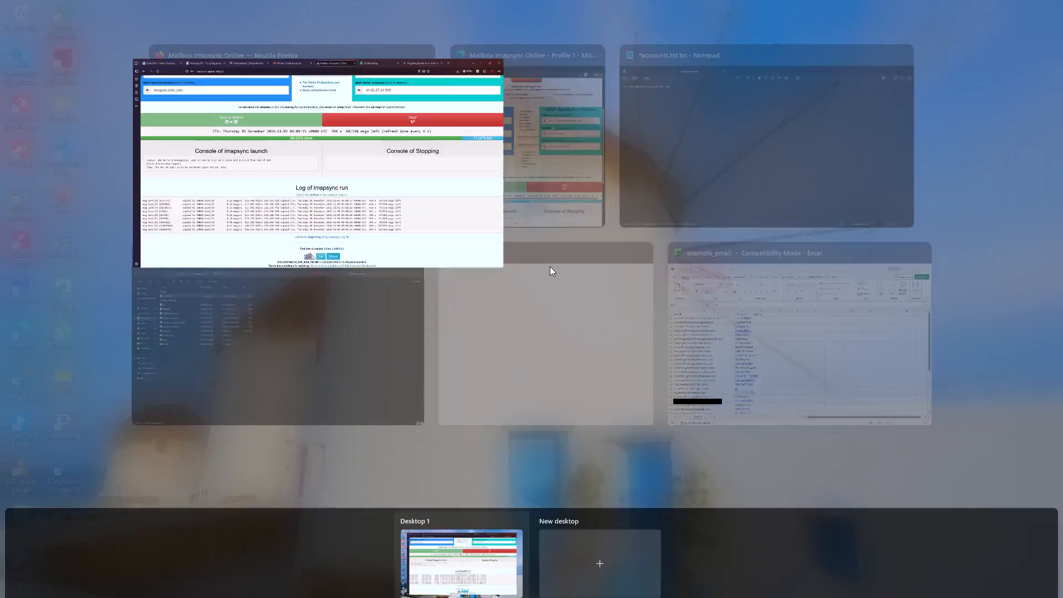
Review the imapsync source and destination mailbox settings and sync progress in Edge, and return to the Firefox sync page.
left_click(505, 150)
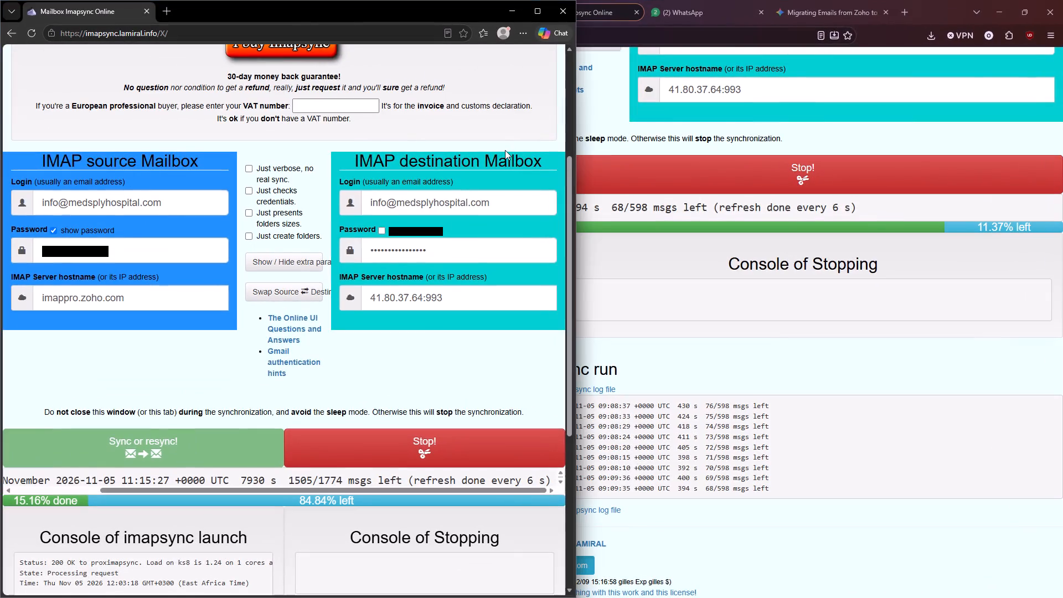
scroll(388, 224, "up", 6)
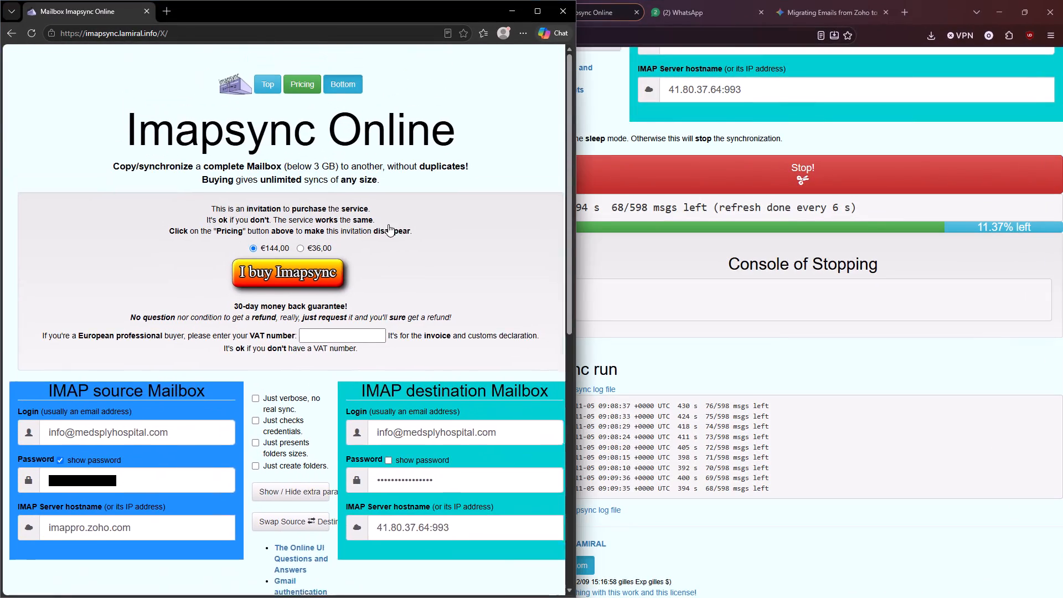
scroll(388, 224, "down", 3)
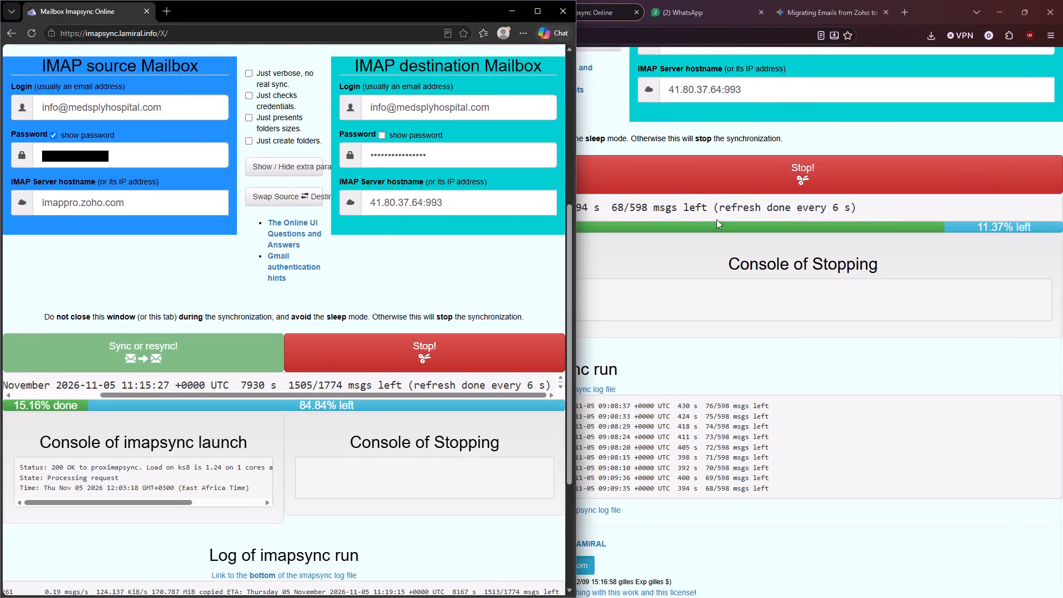
left_click(720, 260)
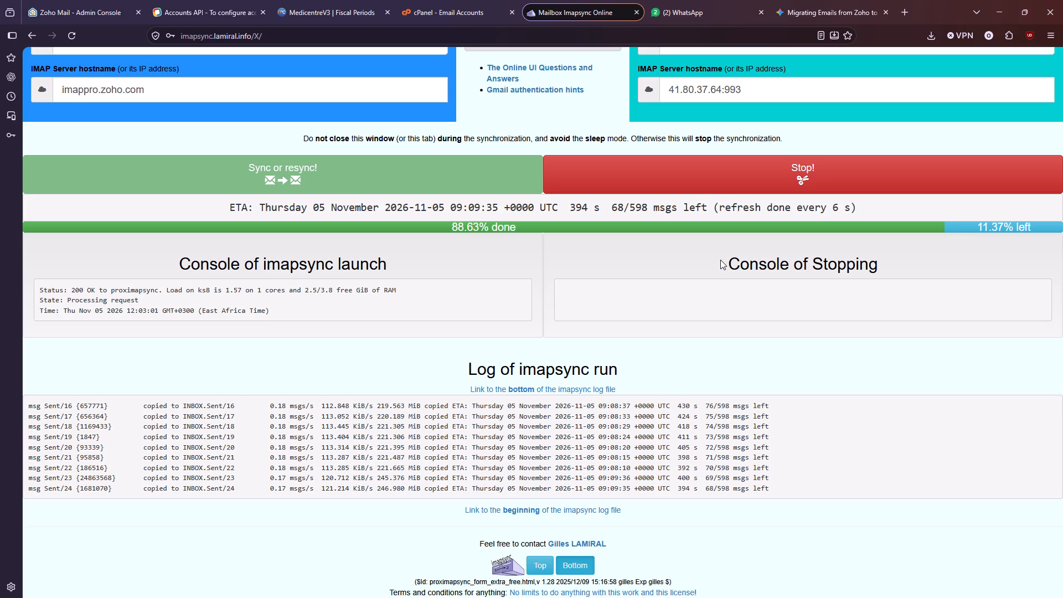
Switch to the accounts.txt file in Notepad and move its window clear of the Firefox tabs and sync status line.
left_click(699, 168)
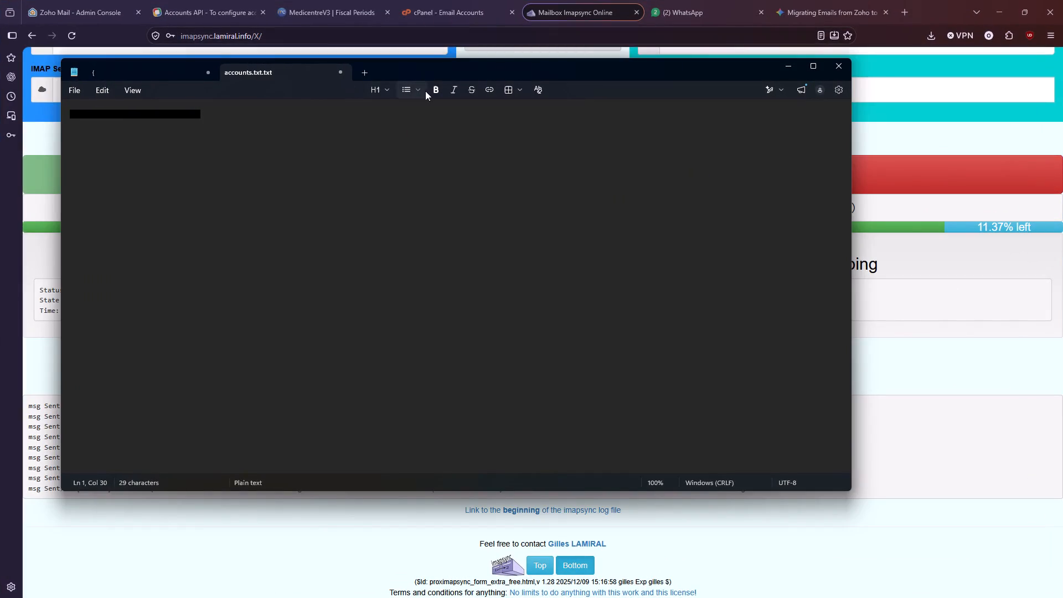
left_click_drag(493, 65, 613, 238)
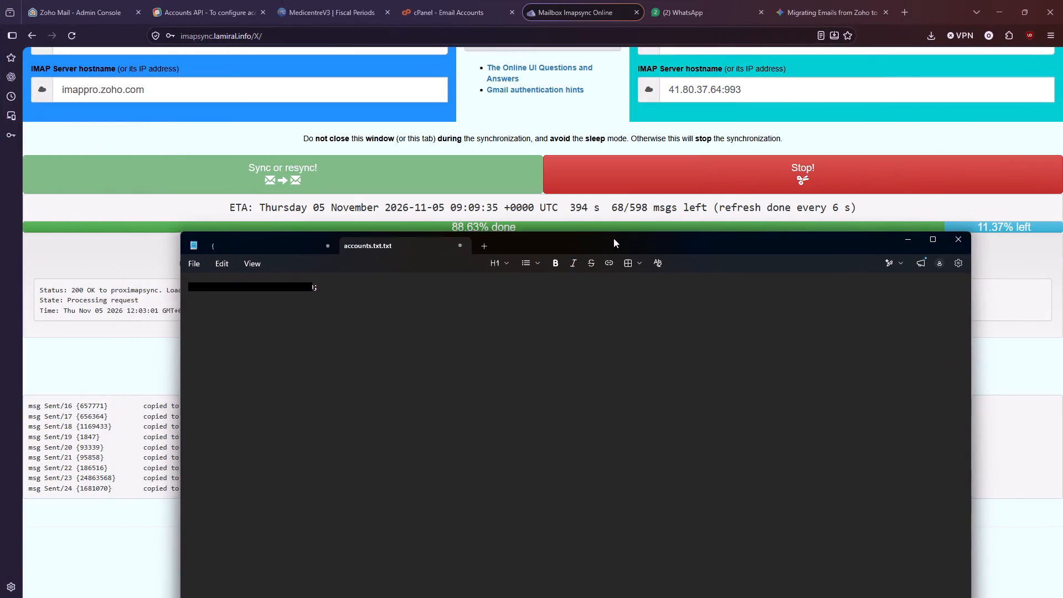
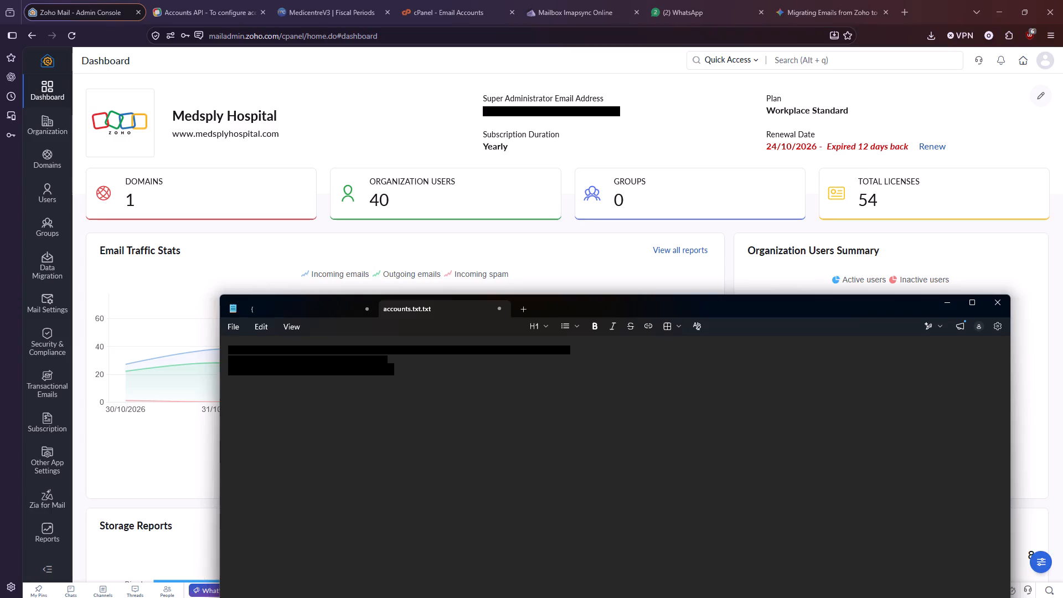
Correct the domain ending of the last account entry in accounts.txt so that it ends in "l.com".
key("BackSpace")
key("BackSpace")
key("BackSpace")
key("BackSpace")
key("BackSpace")
key("BackSpace")
key("BackSpace")
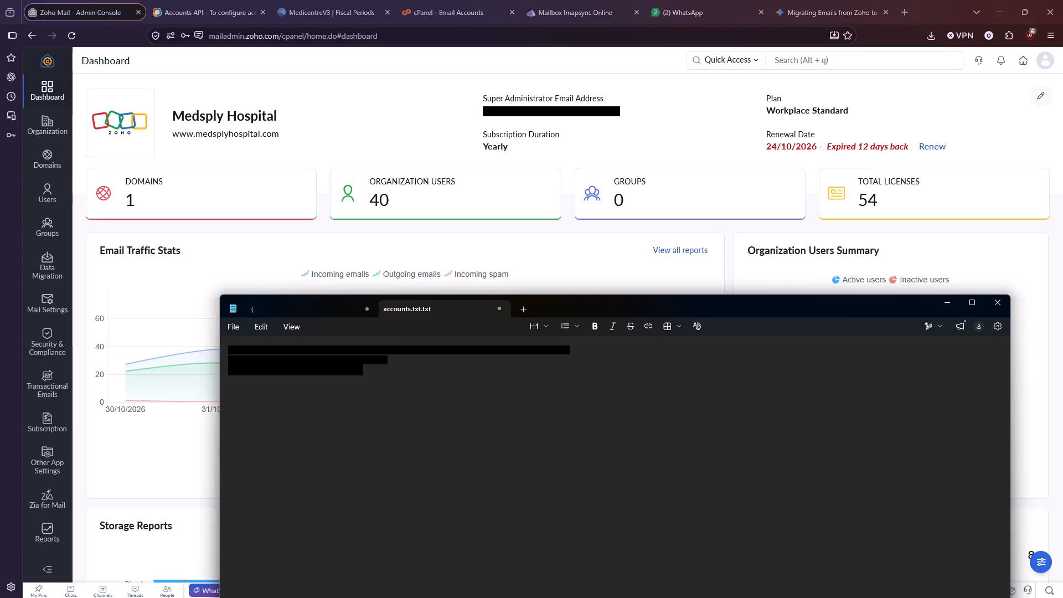
key("BackSpace")
type("l.com")
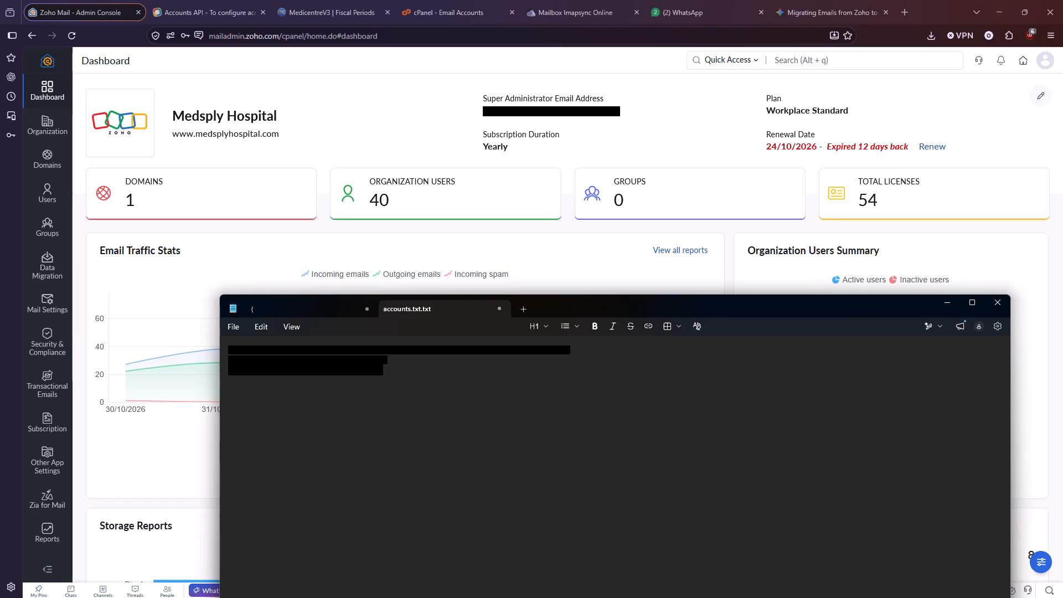
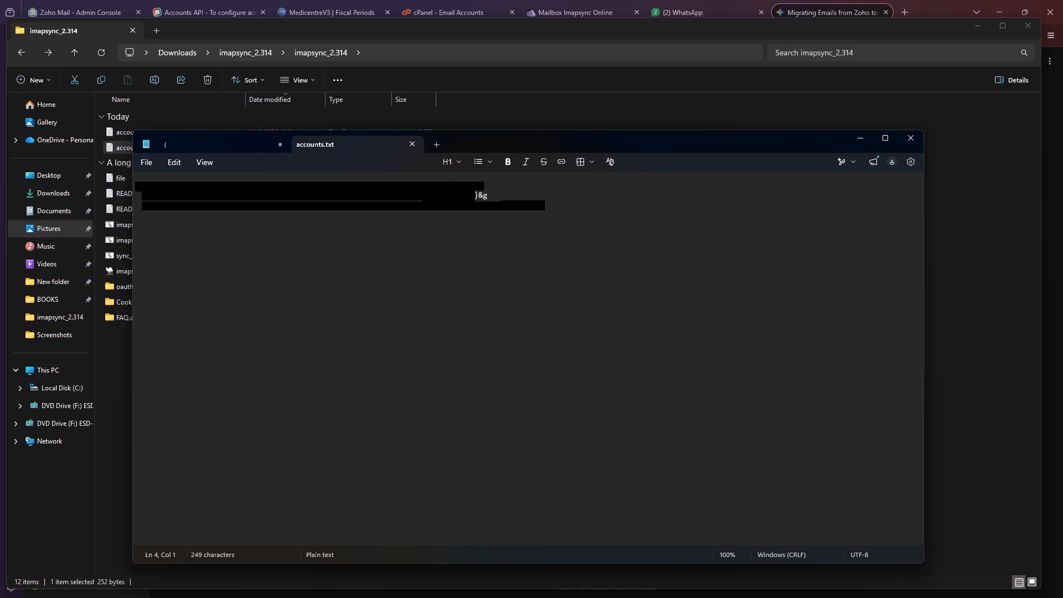
left_click_drag(147, 186, 239, 199)
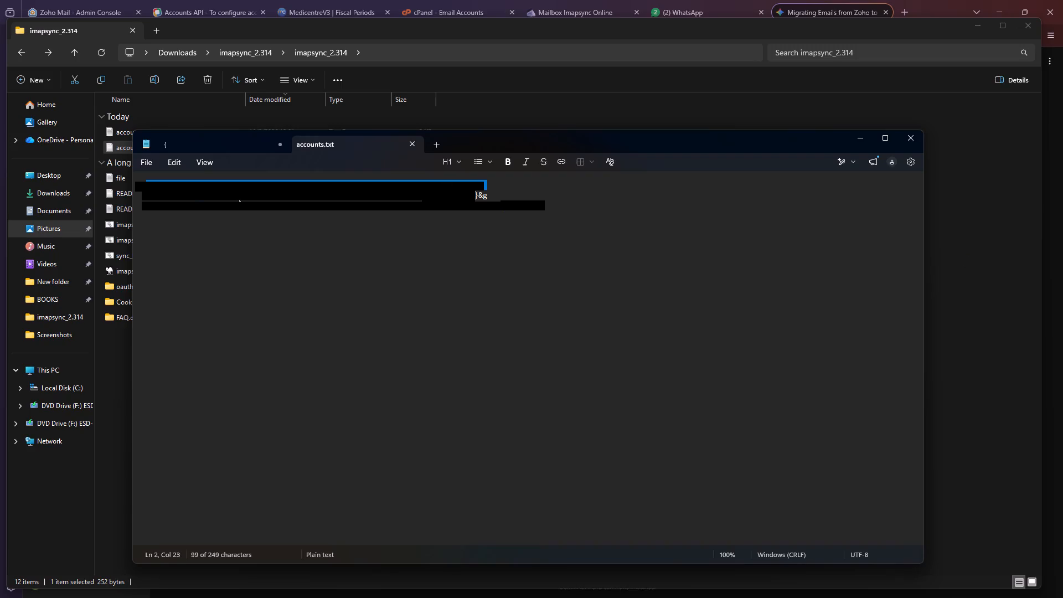
left_click(185, 193)
key("ctrl+equal")
key("ctrl+equal")
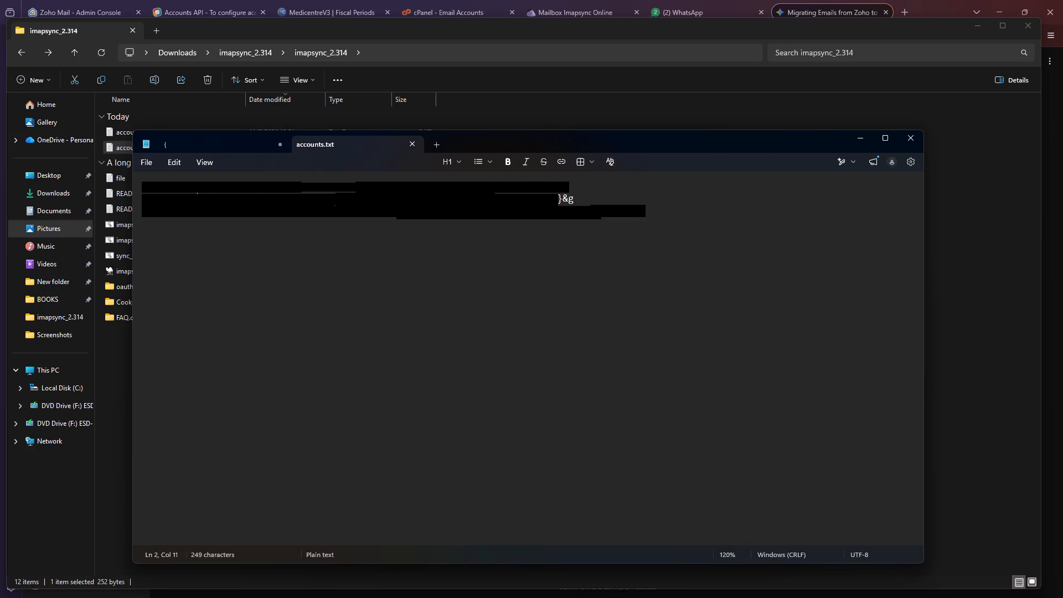
left_click_drag(360, 188, 137, 187)
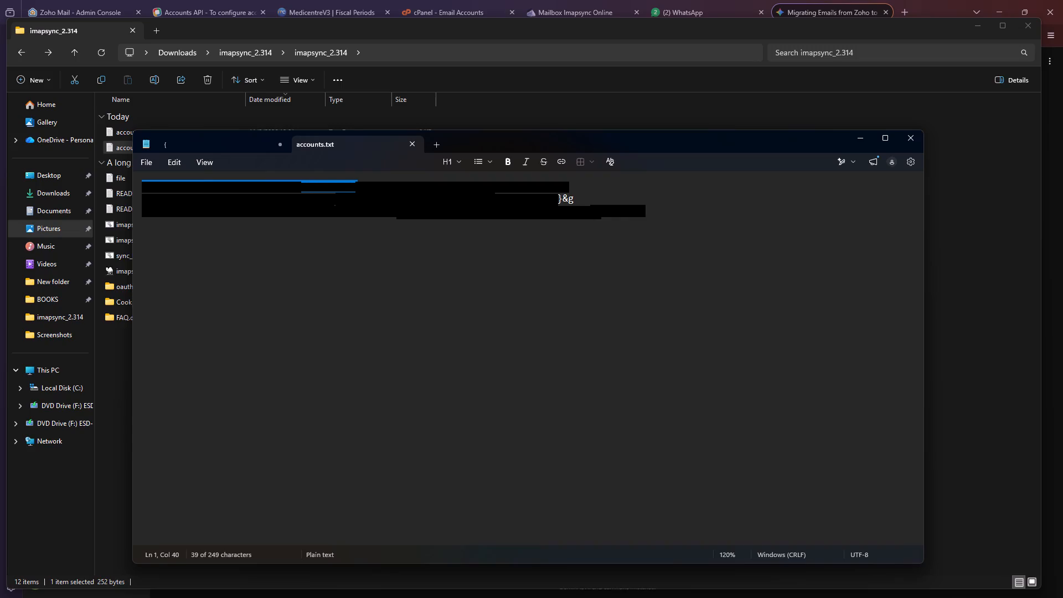
left_click_drag(367, 187, 515, 205)
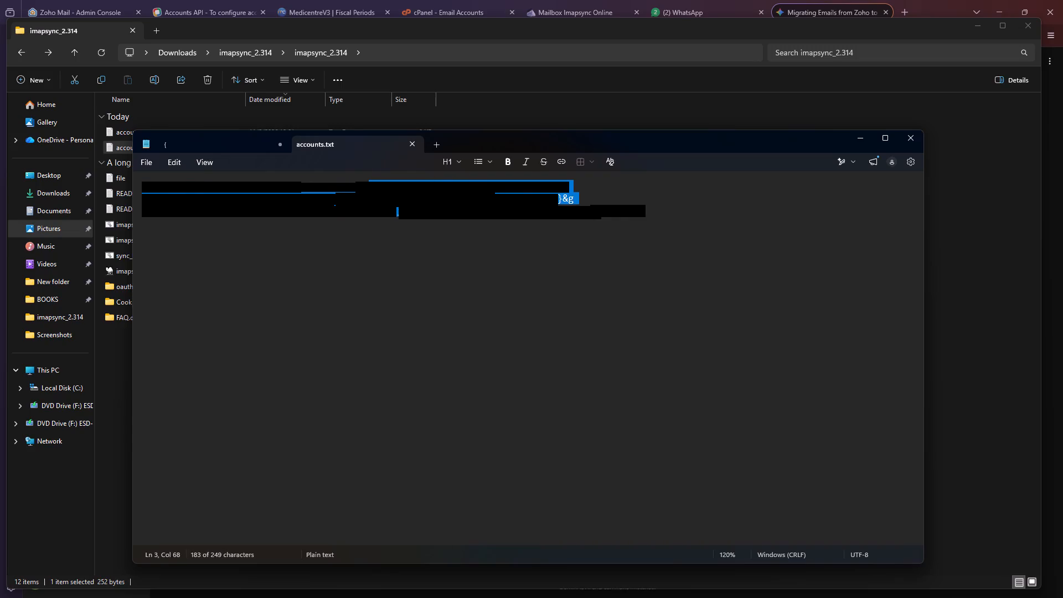
left_click(515, 205)
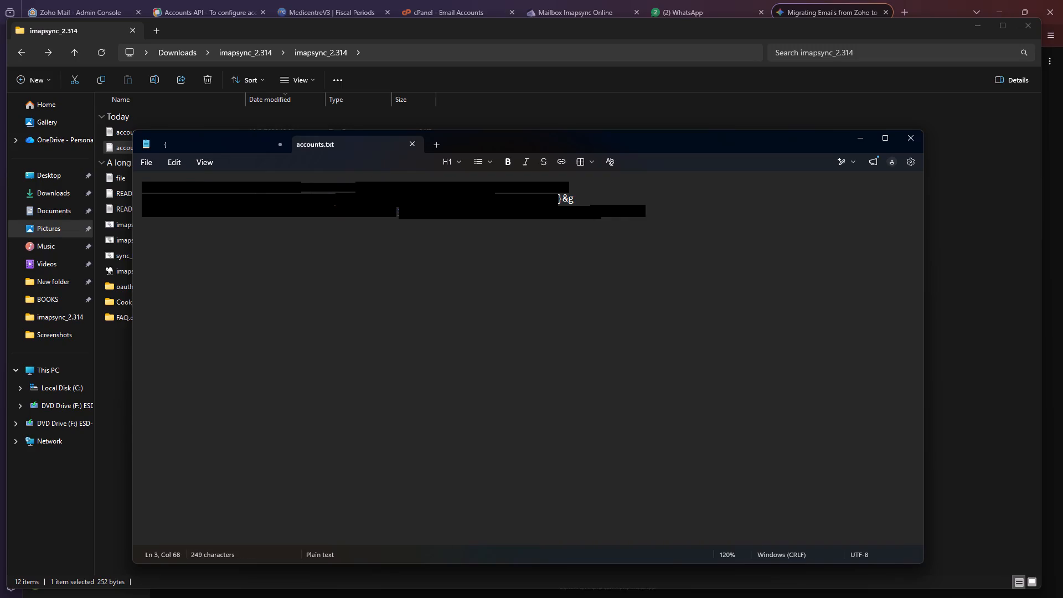
double_click(312, 188)
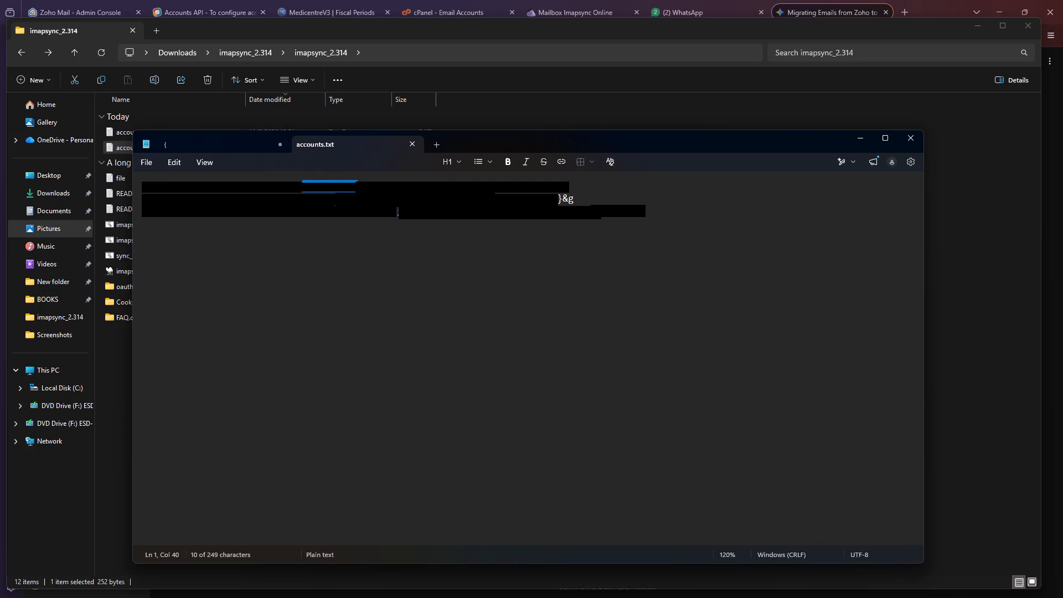
left_click(329, 197)
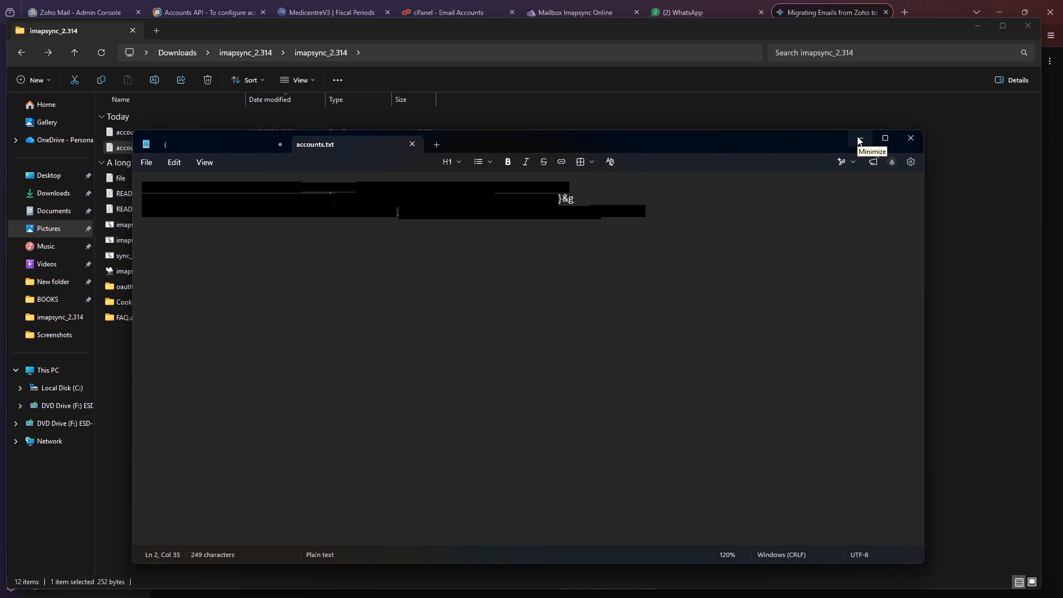
left_click(902, 140)
Open the accounts.txt.txt file, switch to the open accounts.txt document, and replace all its text with the copied loop script.
left_click(185, 384)
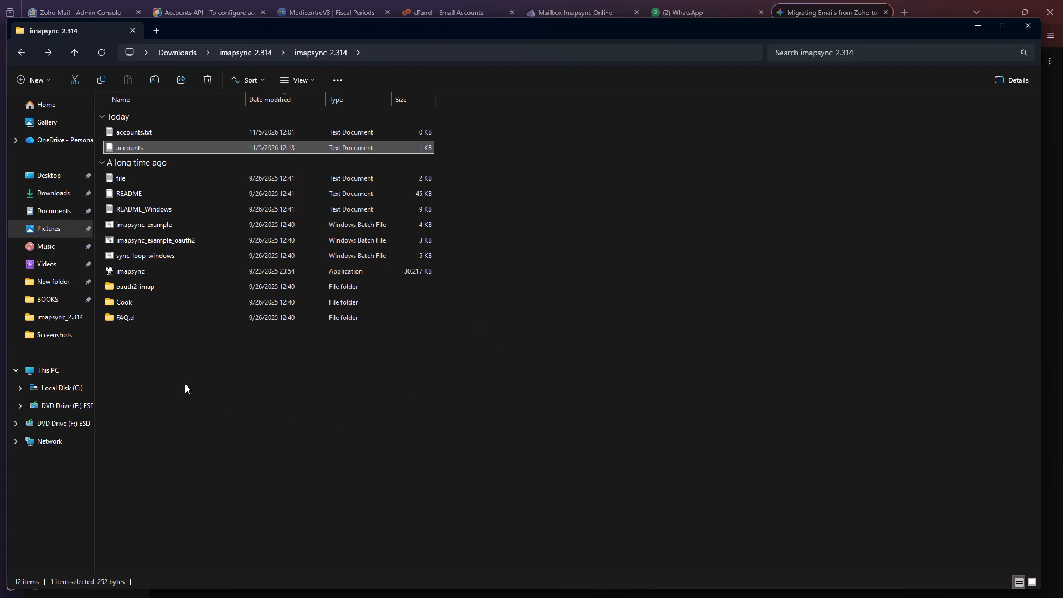
double_click(161, 130)
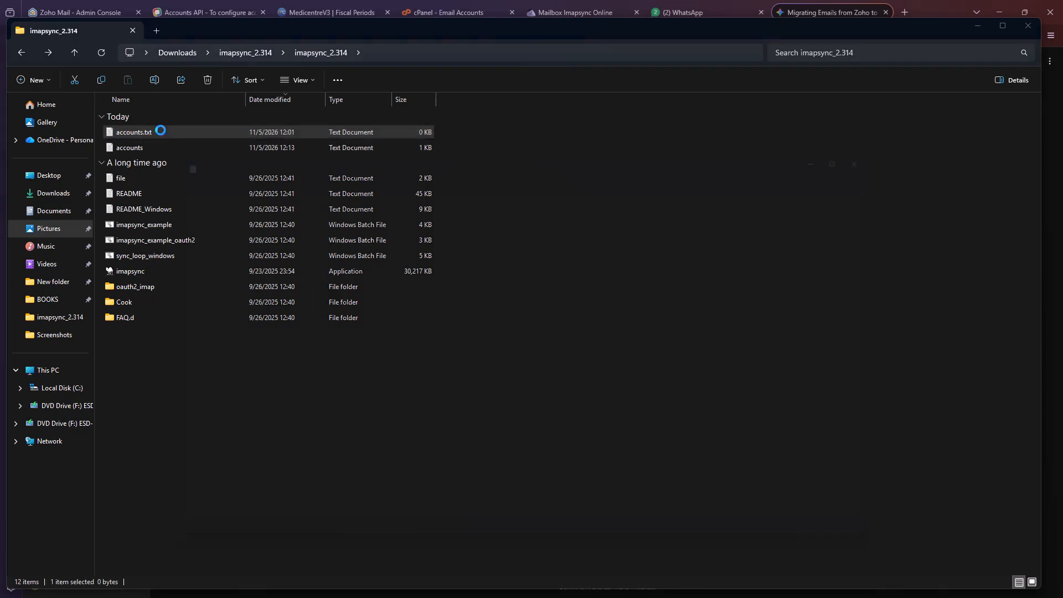
left_click(285, 230)
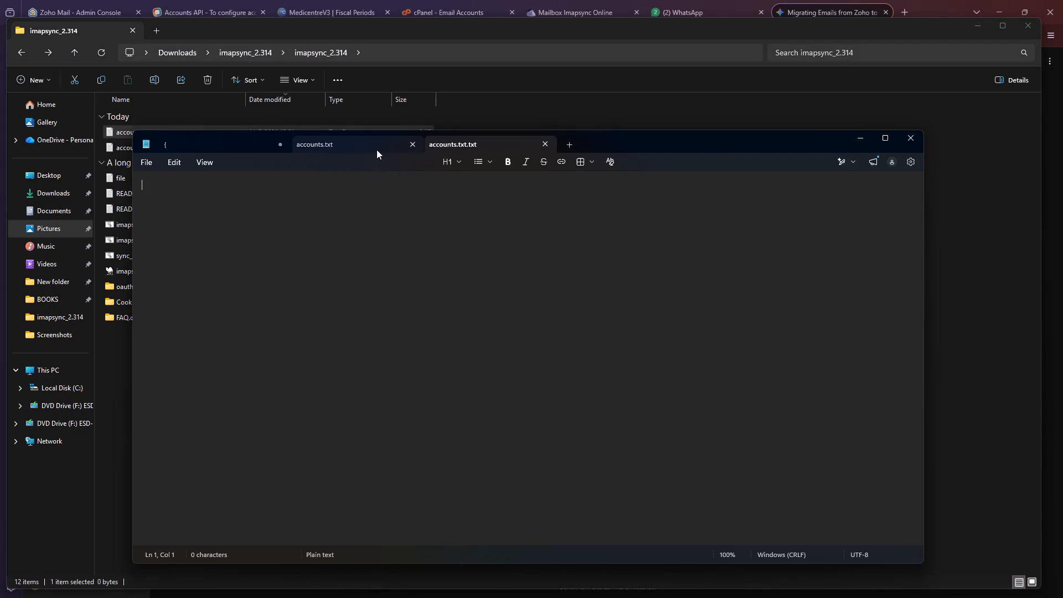
left_click(376, 149)
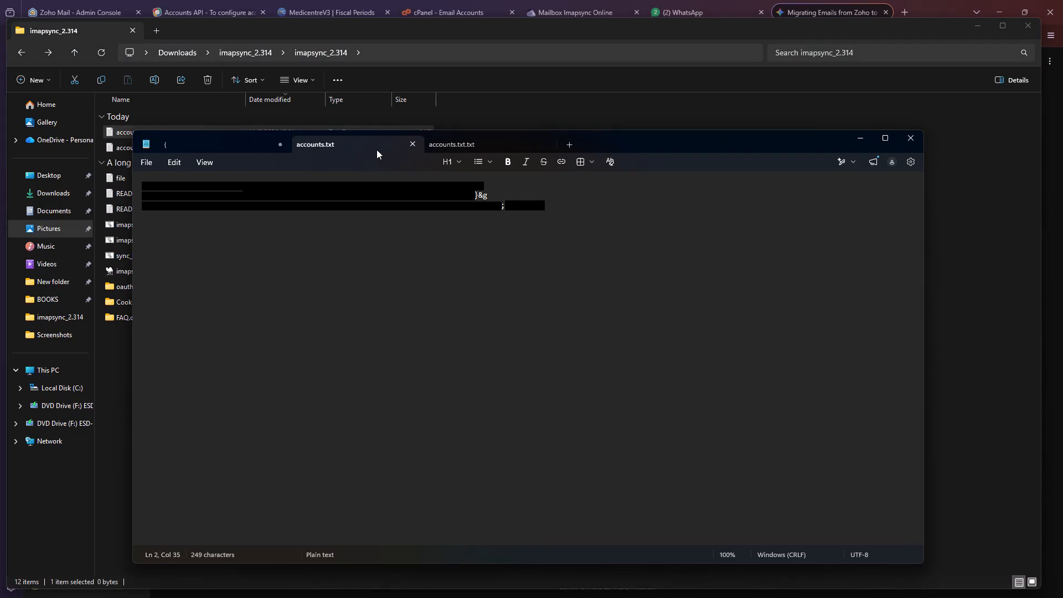
key("ctrl+a")
key("ctrl+v")
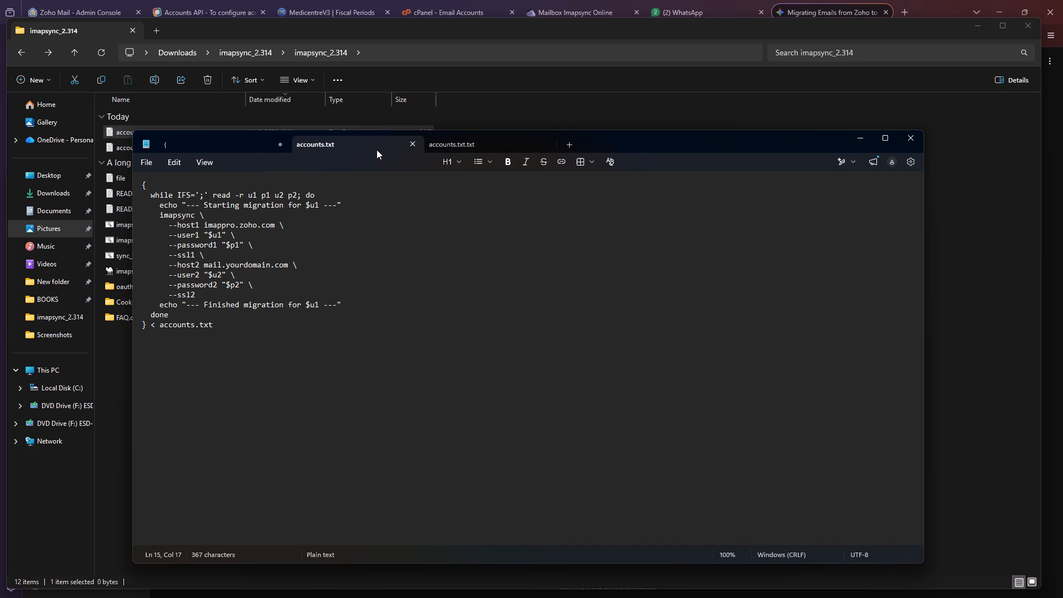
left_click(327, 275)
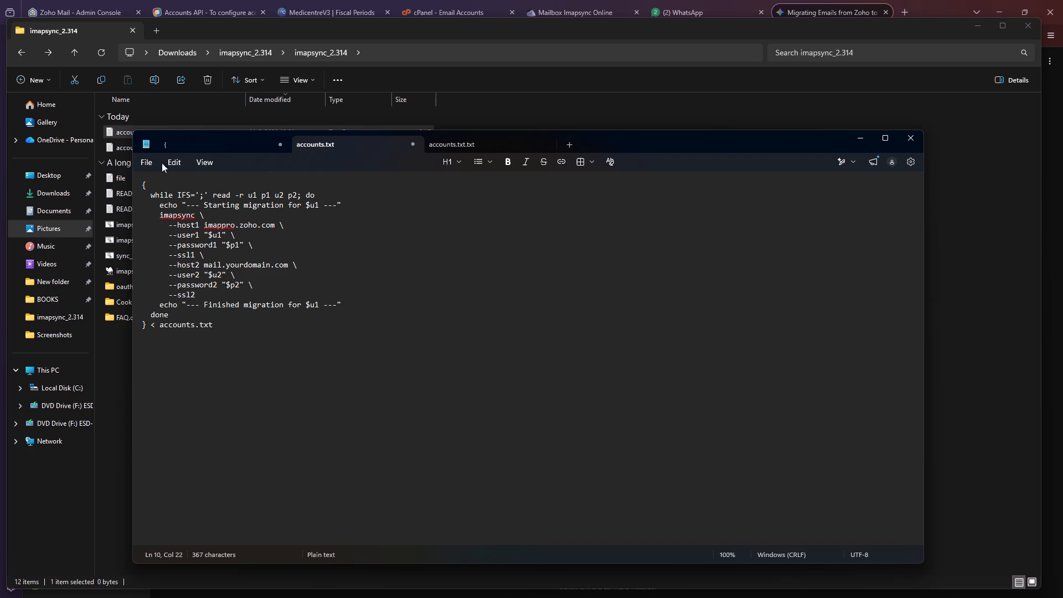
Save the pasted script as script.bat with file type All files in the imapsync_2.314 folder and close the editor.
left_click(144, 166)
left_click(190, 291)
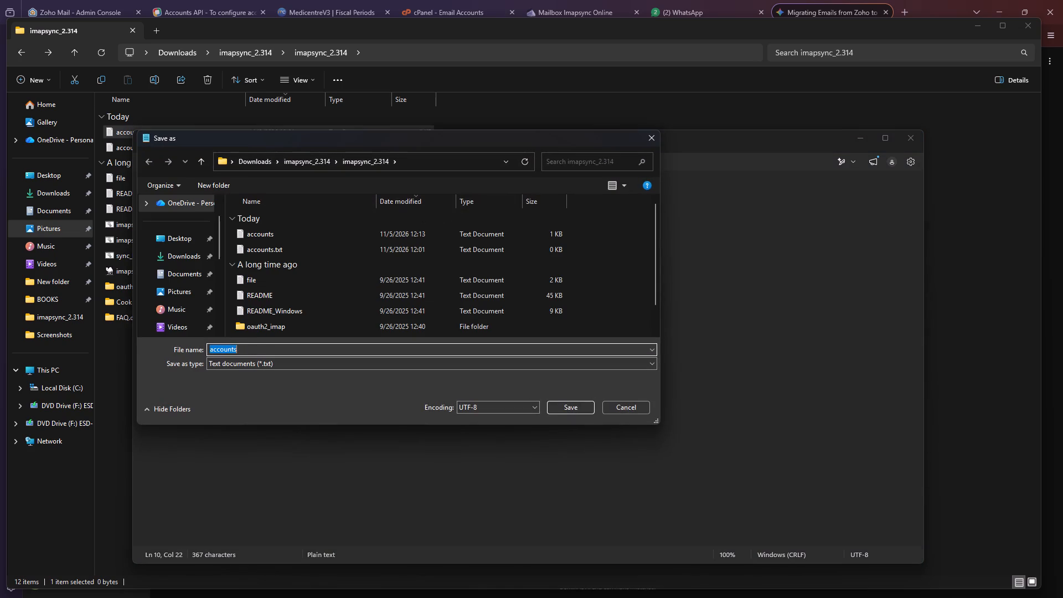
type("scrip")
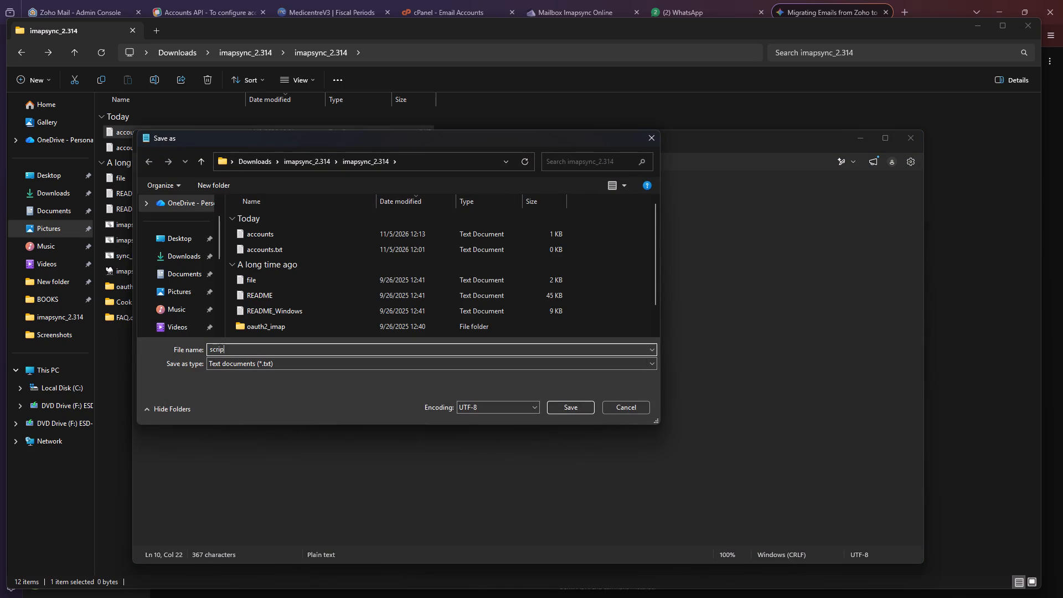
type("t.")
type("bat")
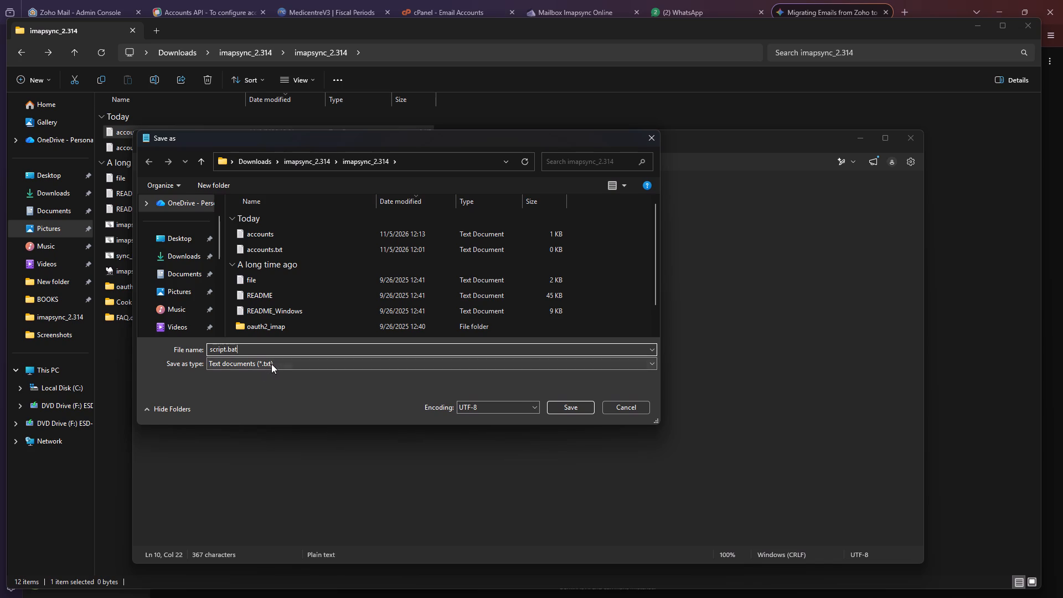
left_click(272, 363)
left_click(279, 379)
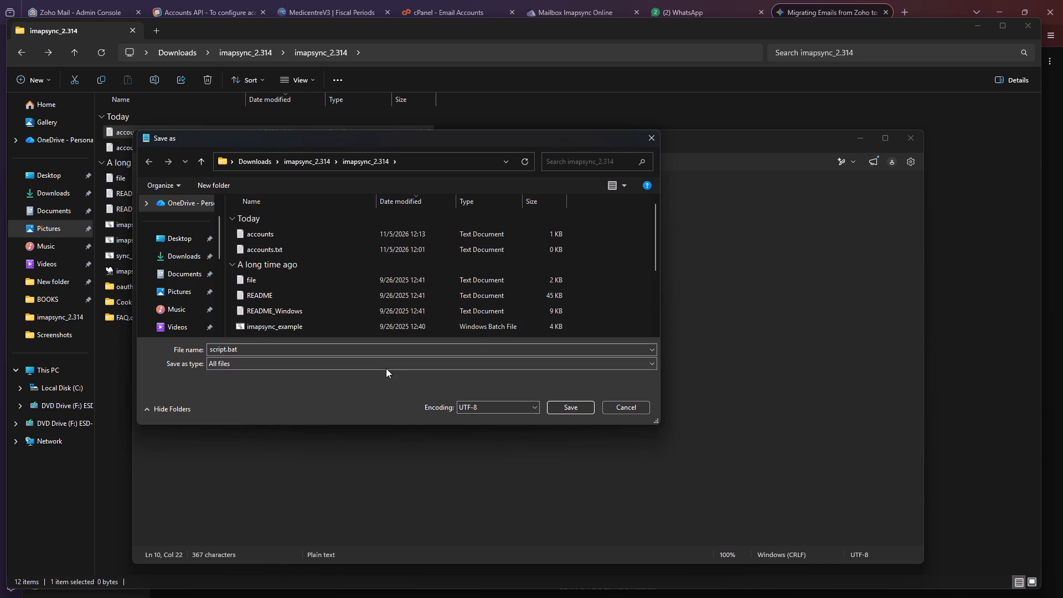
left_click(571, 406)
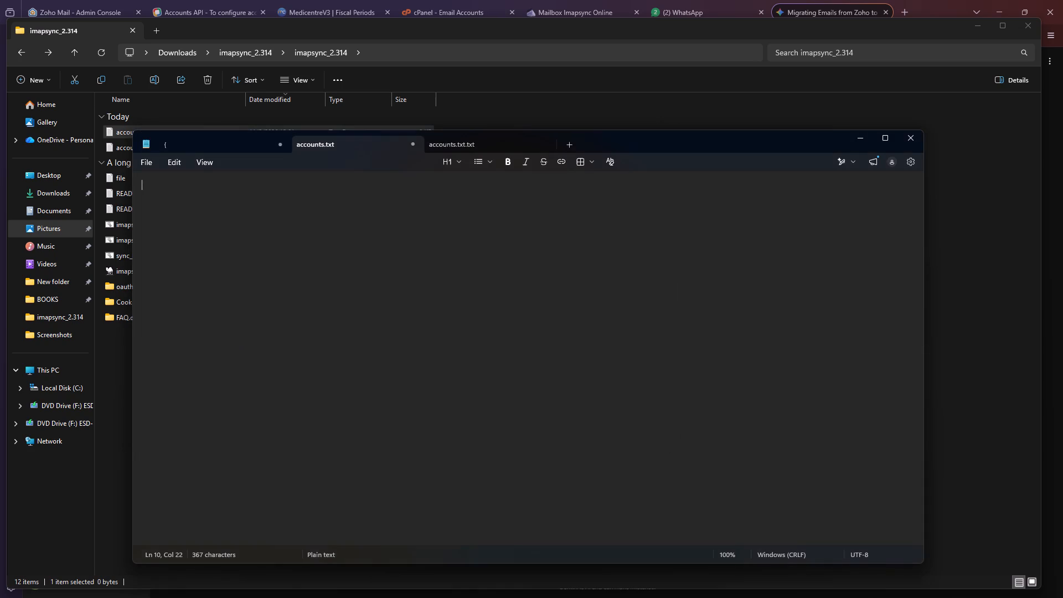
left_click(900, 135)
Try running the script batch file from the imapsync_2.314 folder, and close its terminal window.
double_click(193, 164)
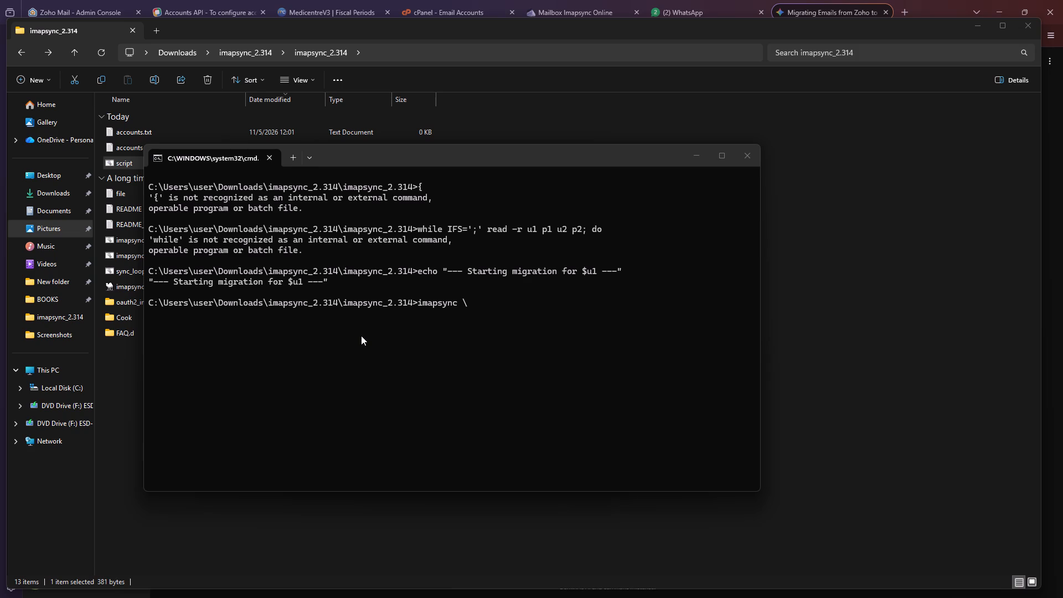
left_click(754, 154)
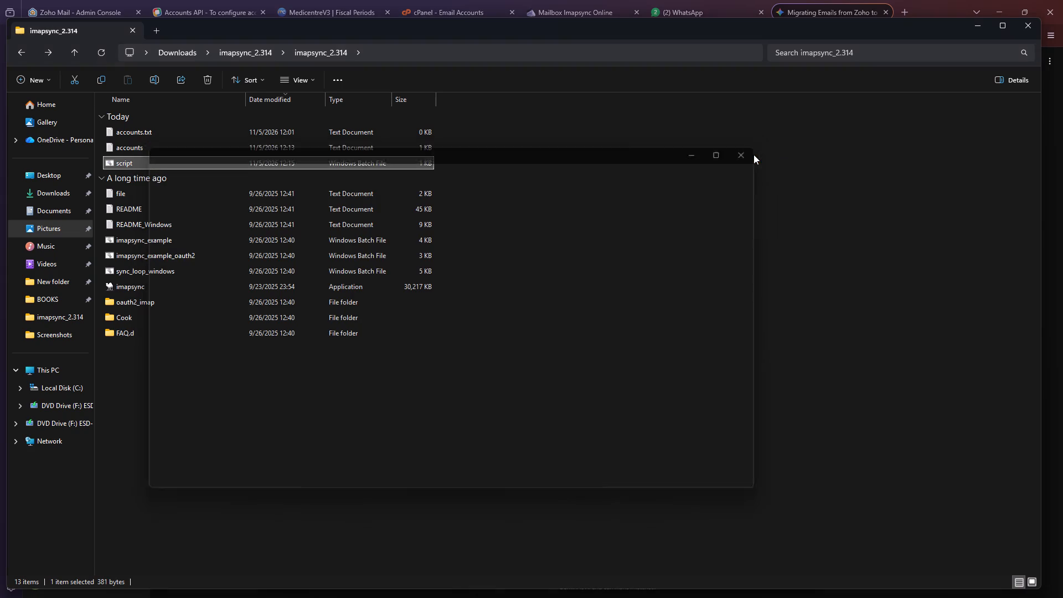
Bring up the available file actions for the script batch file.
right_click(262, 162)
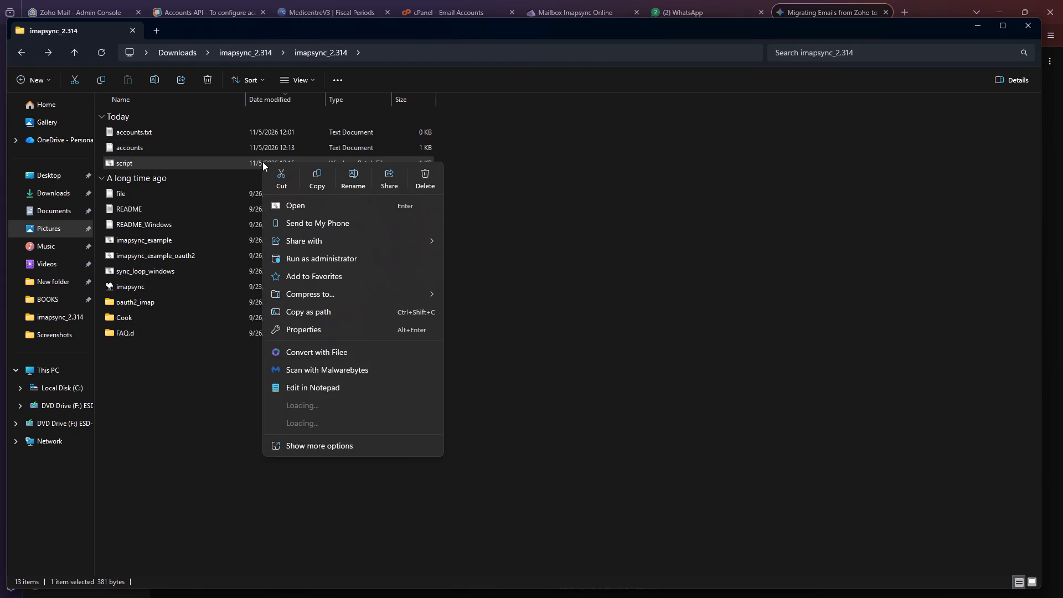